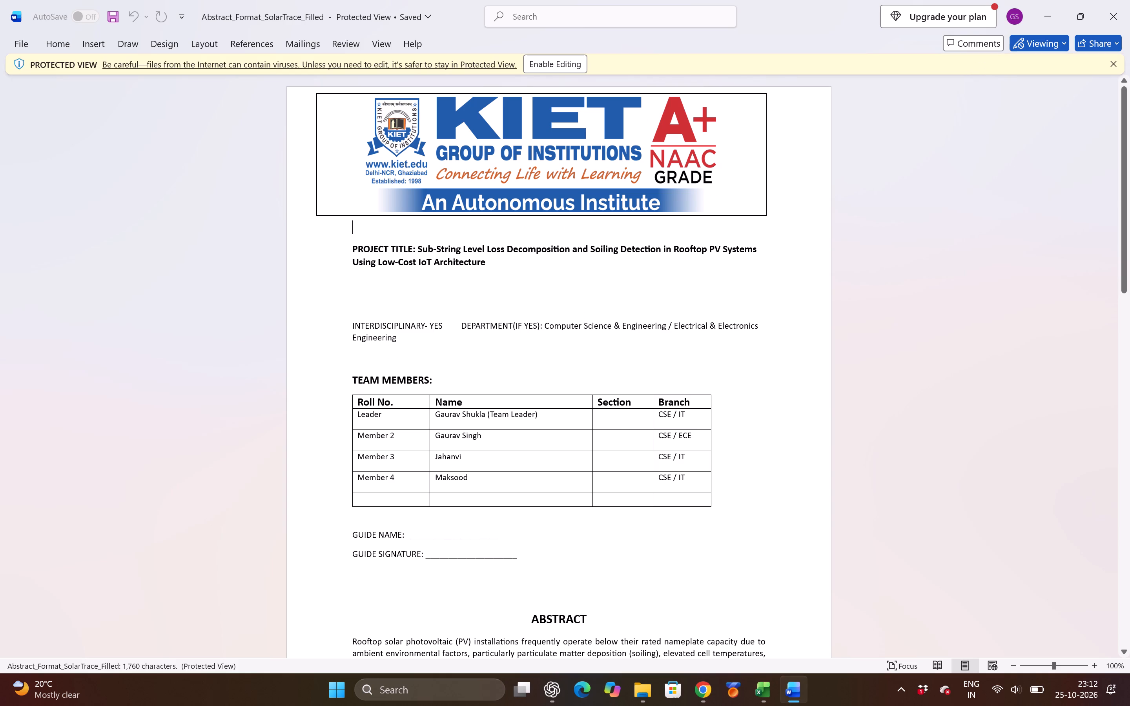
Enable editing of the protected document for filling in the team leader's Section cell.
left_click(621, 419)
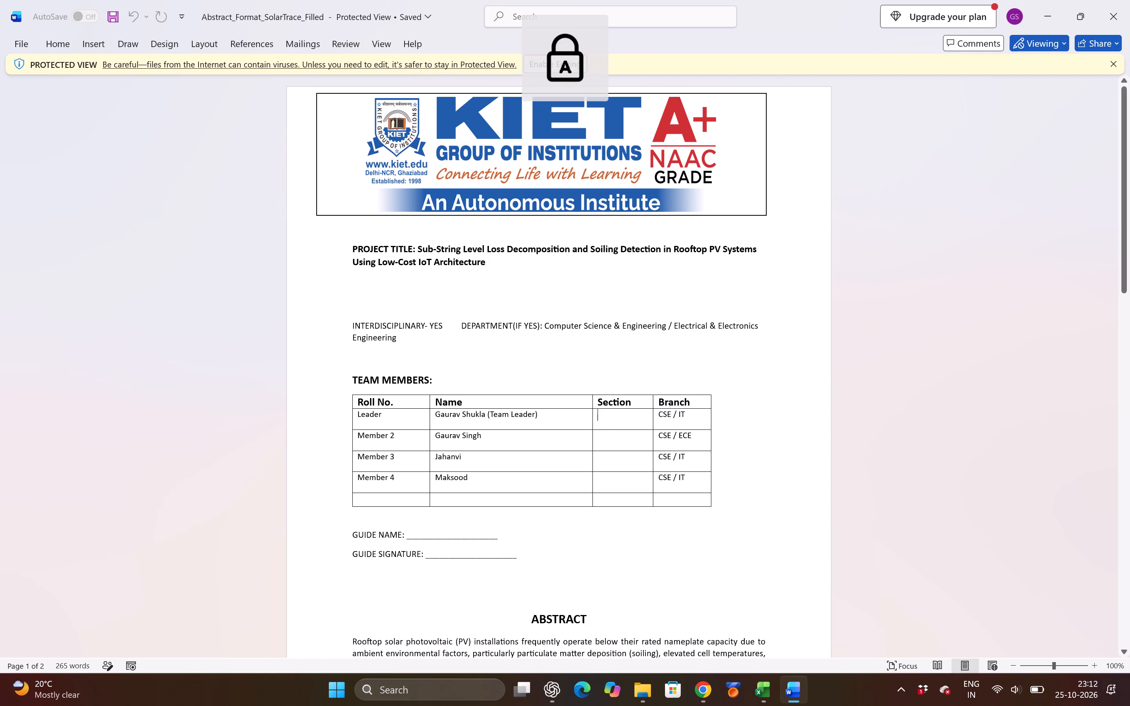
key("b")
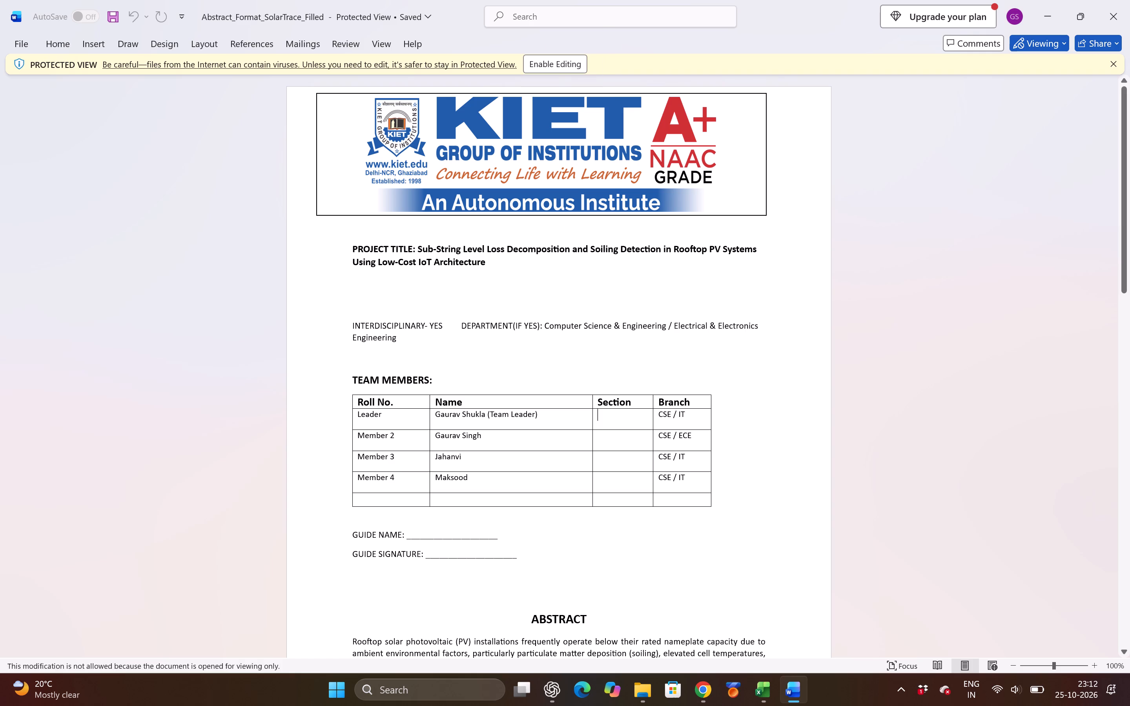
left_click(569, 64)
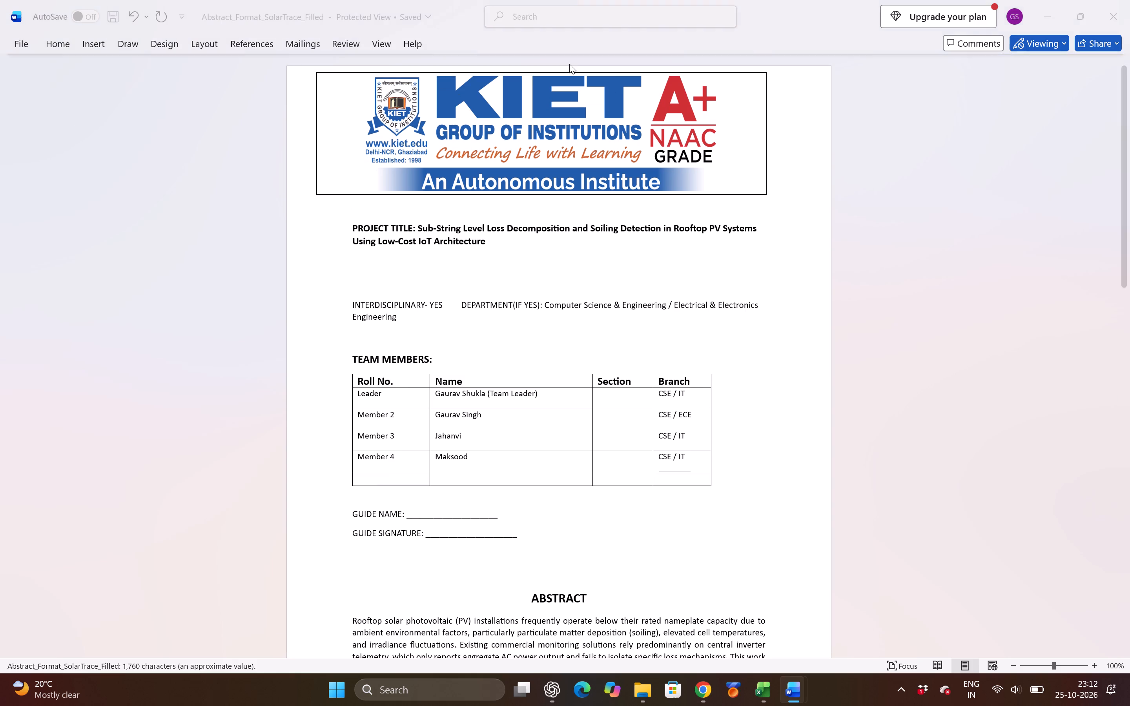
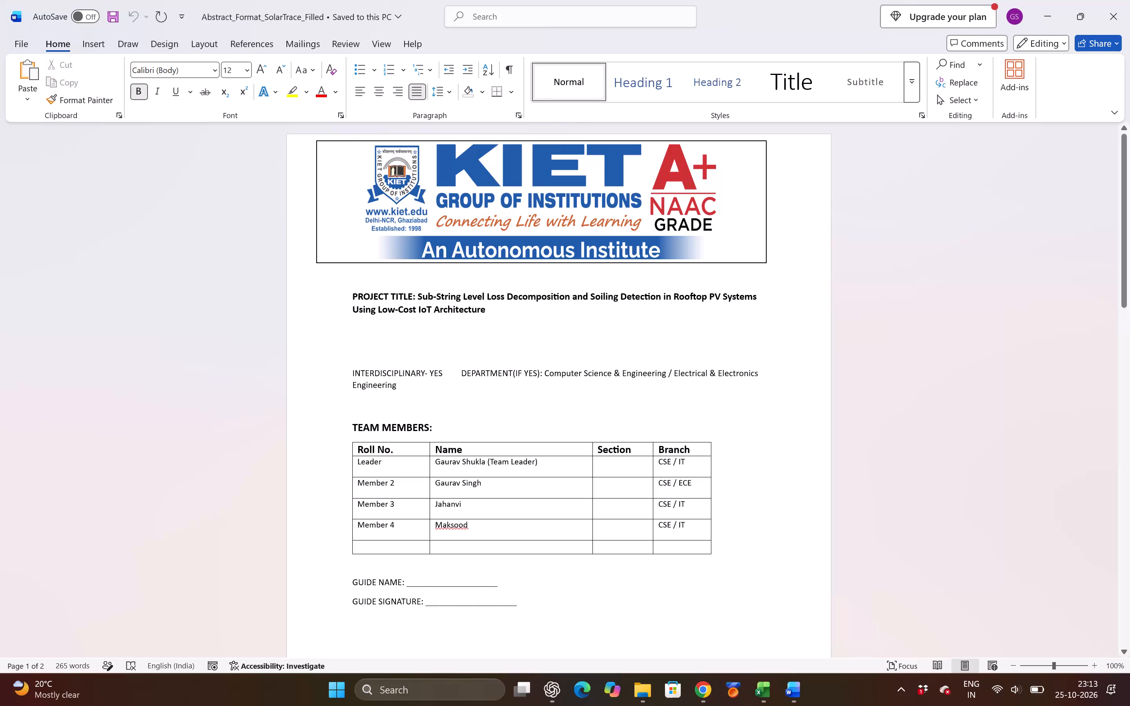
Enter B in the Section cell for all four listed team members.
left_click(612, 470)
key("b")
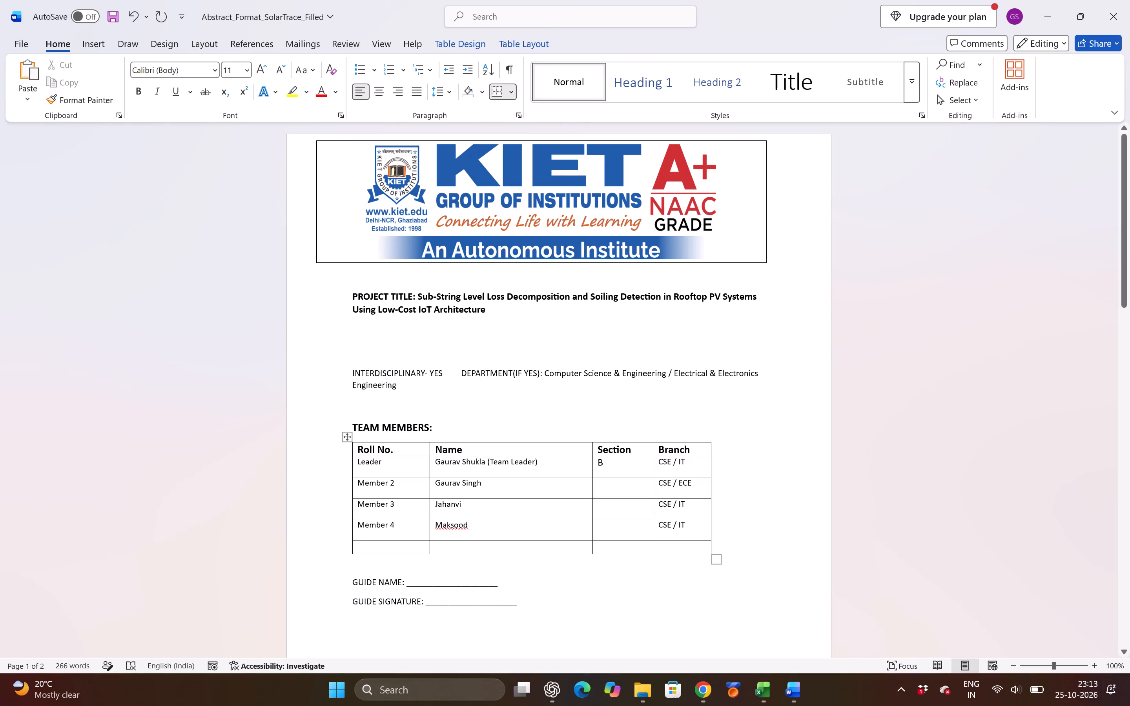
left_click(617, 492)
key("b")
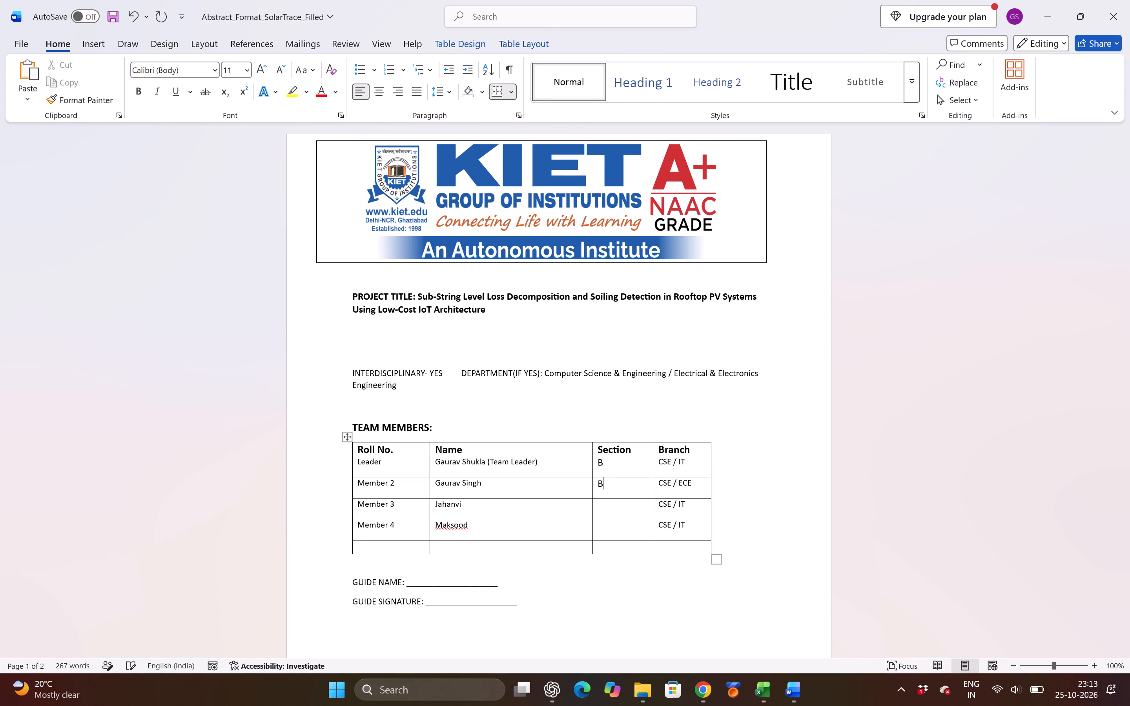
left_click(612, 512)
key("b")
left_click(607, 525)
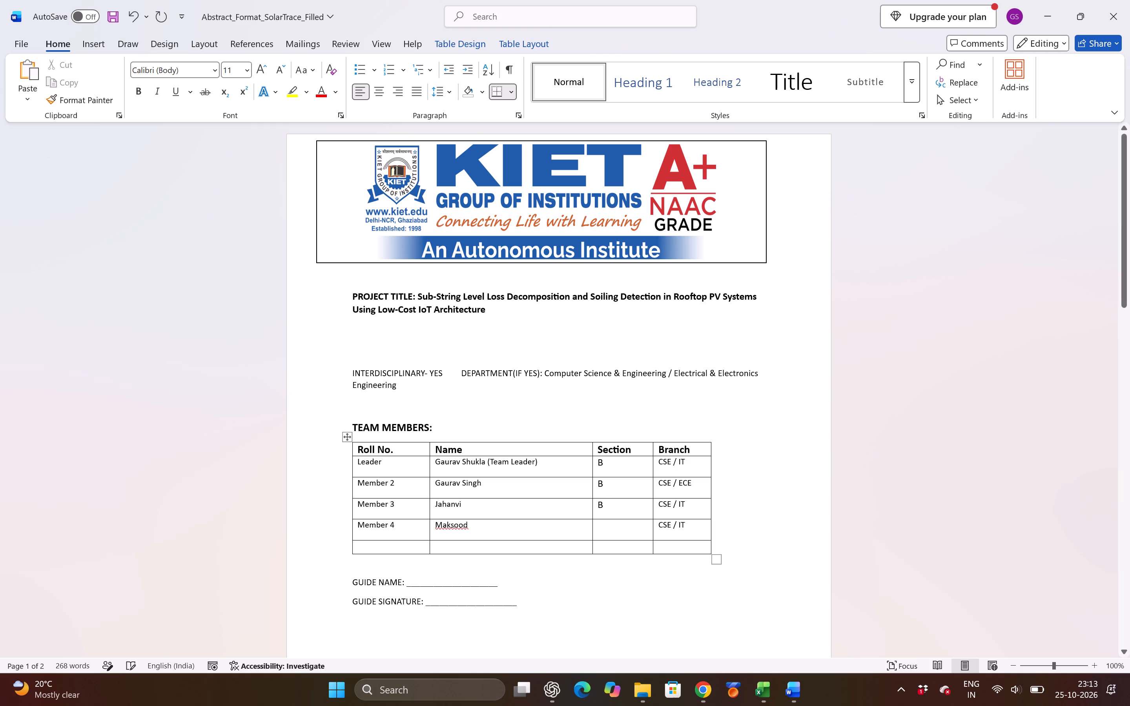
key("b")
Replace the Leader placeholder in the Roll No. column with the team leader's roll number.
left_click(386, 464)
key("BackSpace")
key("BackSpace")
key("BackSpace")
key("BackSpace")
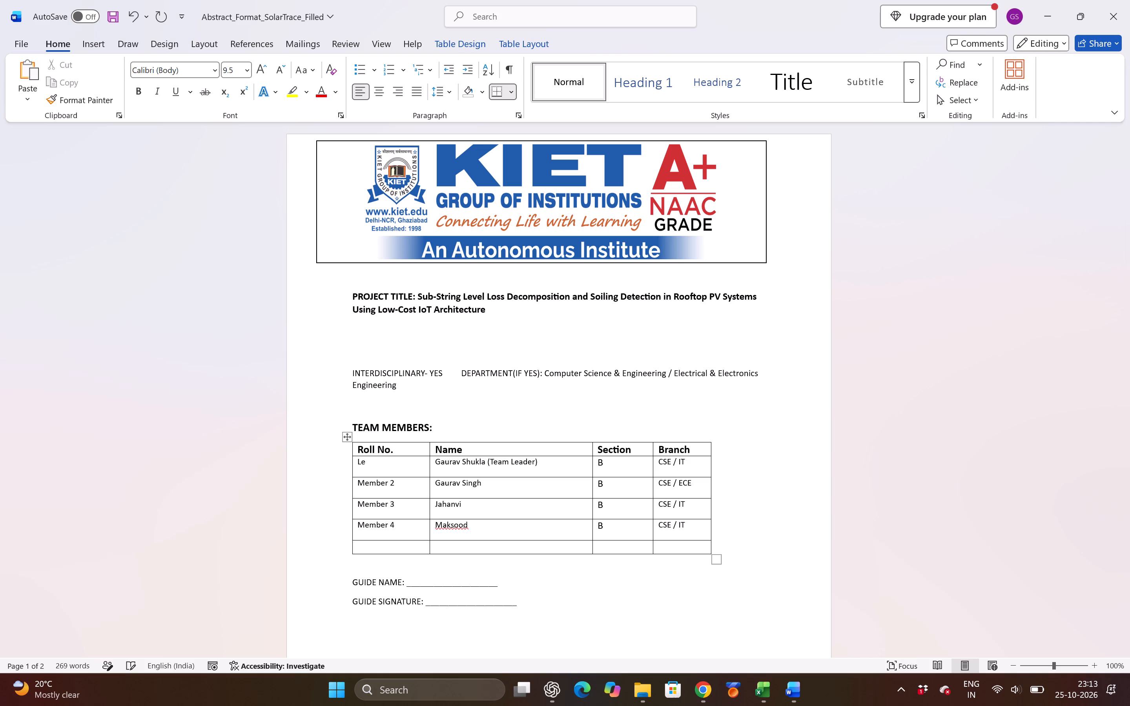
key("BackSpace")
key("BackSpace")
key("BackSpace")
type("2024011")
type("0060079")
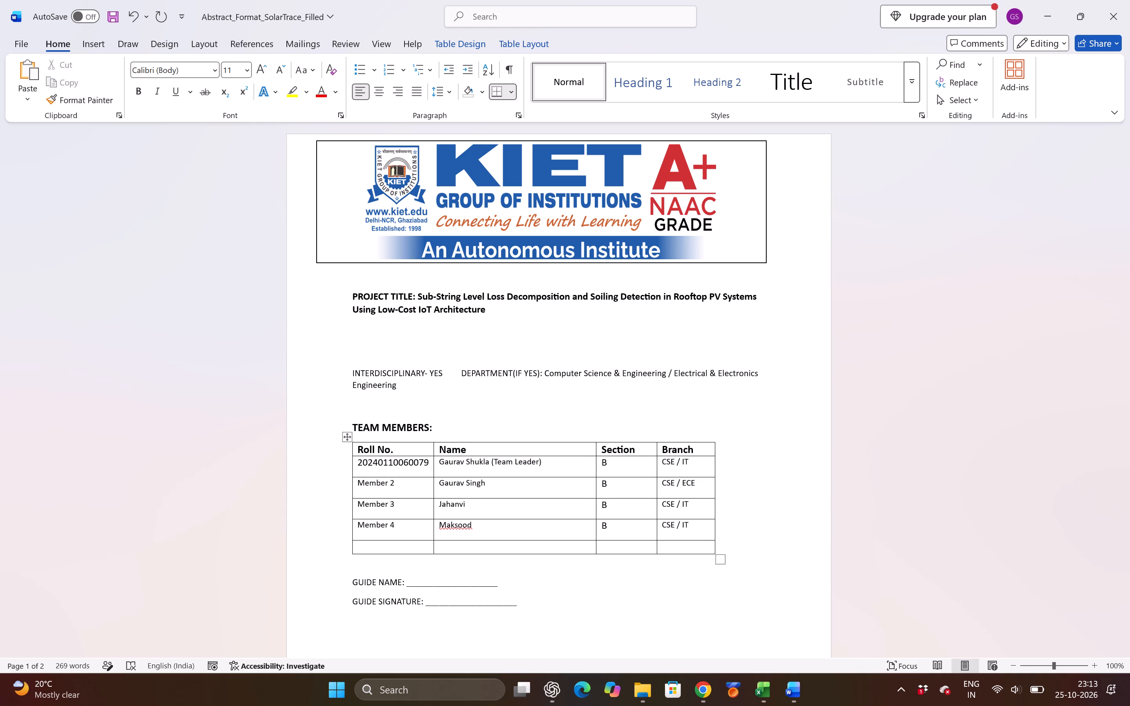
Replace the Member 2 placeholder in the Roll No. column with that member's roll number.
left_click(401, 481)
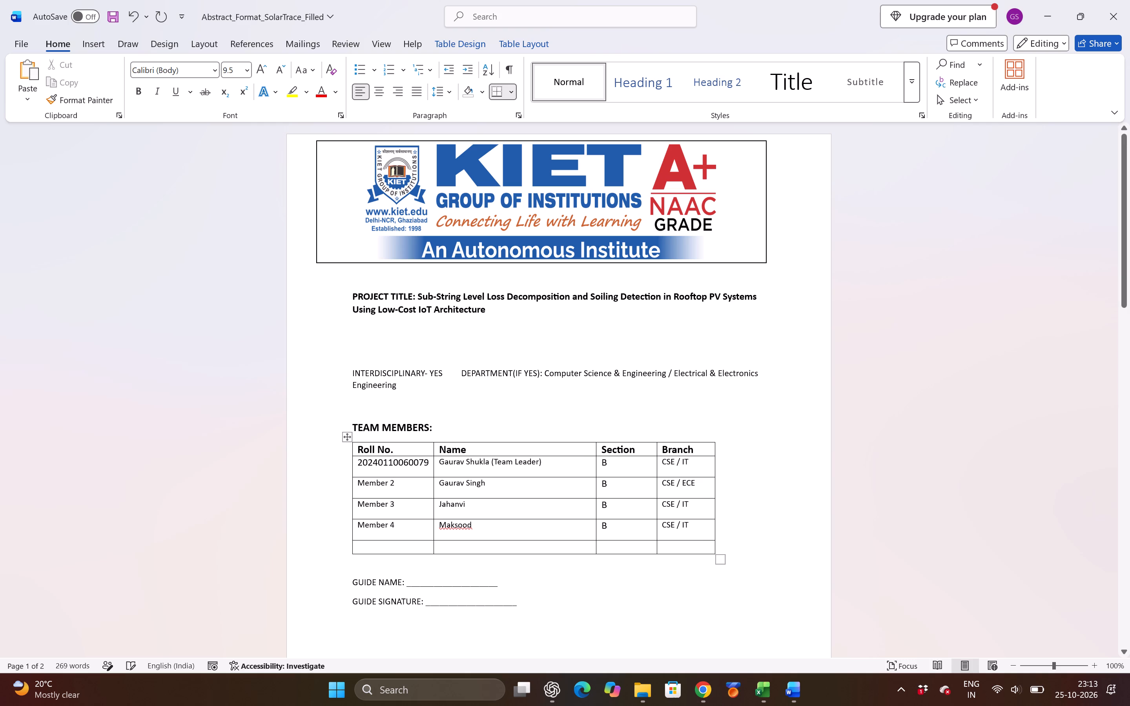
key("BackSpace")
key("BackSpace")
key("BackSpace")
key("BackSpace")
key("BackSpace")
key("BackSpace")
key("BackSpace")
key("BackSpace")
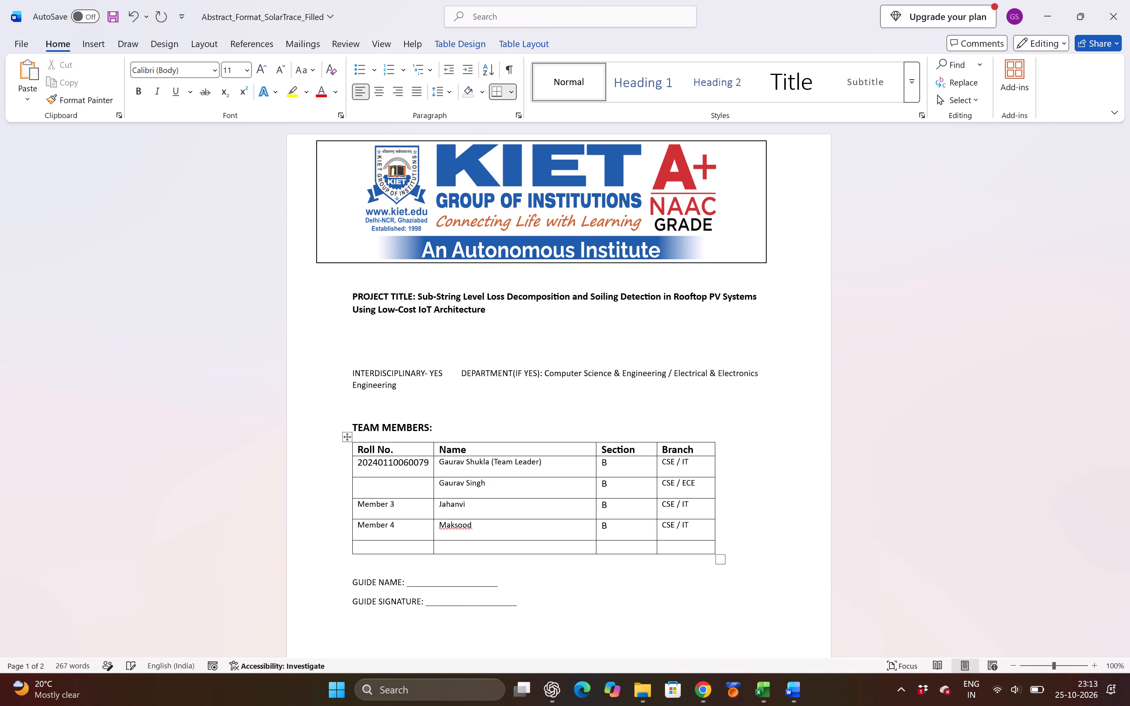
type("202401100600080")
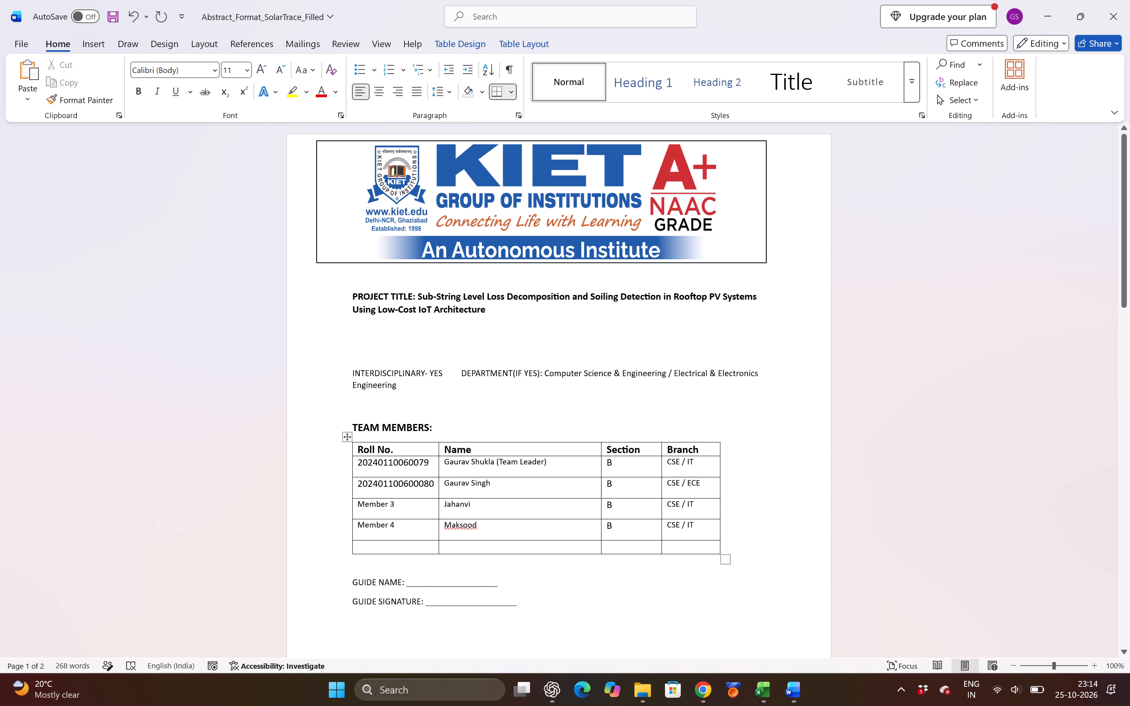
Correct the team leader's roll number by inserting the missing 0.
left_click(394, 507)
left_click(417, 460)
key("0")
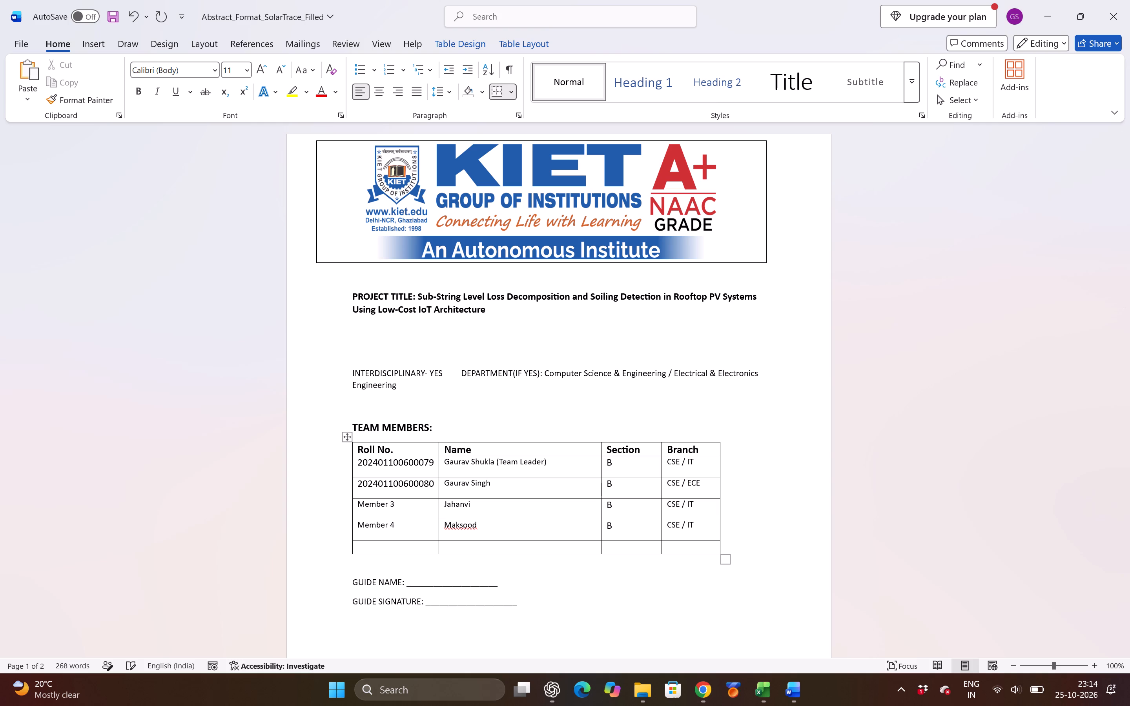
Replace the Member 3 placeholder with the shared roll number prefix, leaving out the last three digits.
left_click(400, 505)
key("BackSpace")
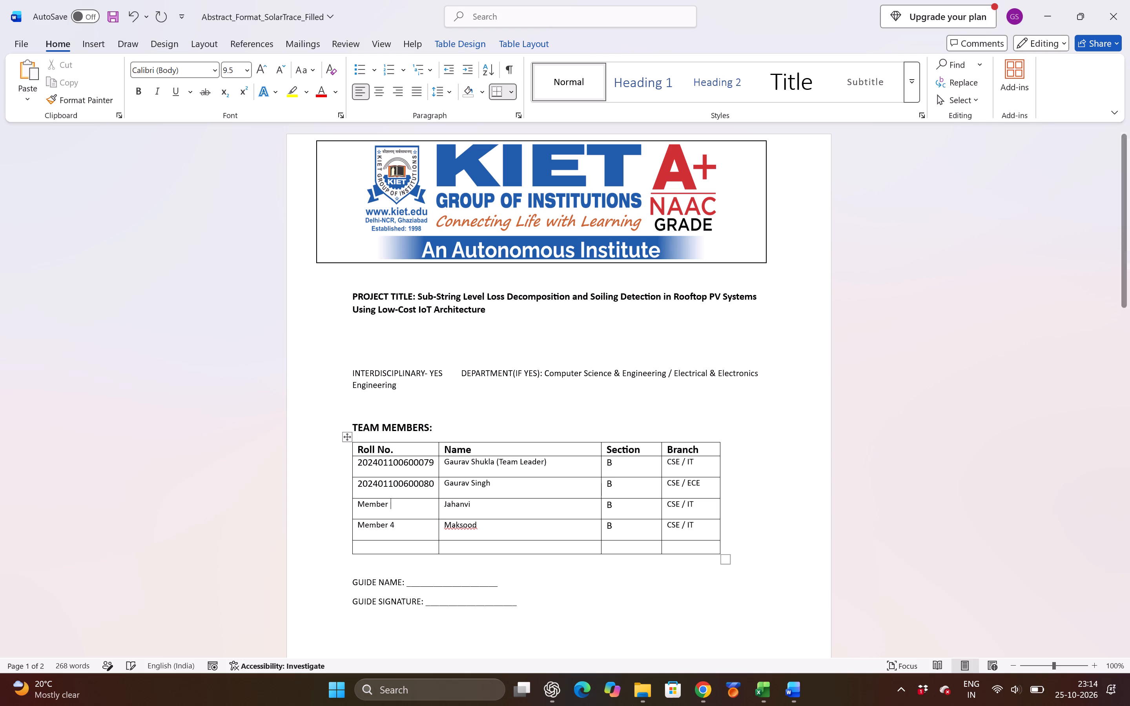
key("BackSpace")
key("BackSpace")
key("BackSpace")
key("BackSpace")
key("BackSpace")
key("BackSpace")
key("BackSpace")
key("BackSpace")
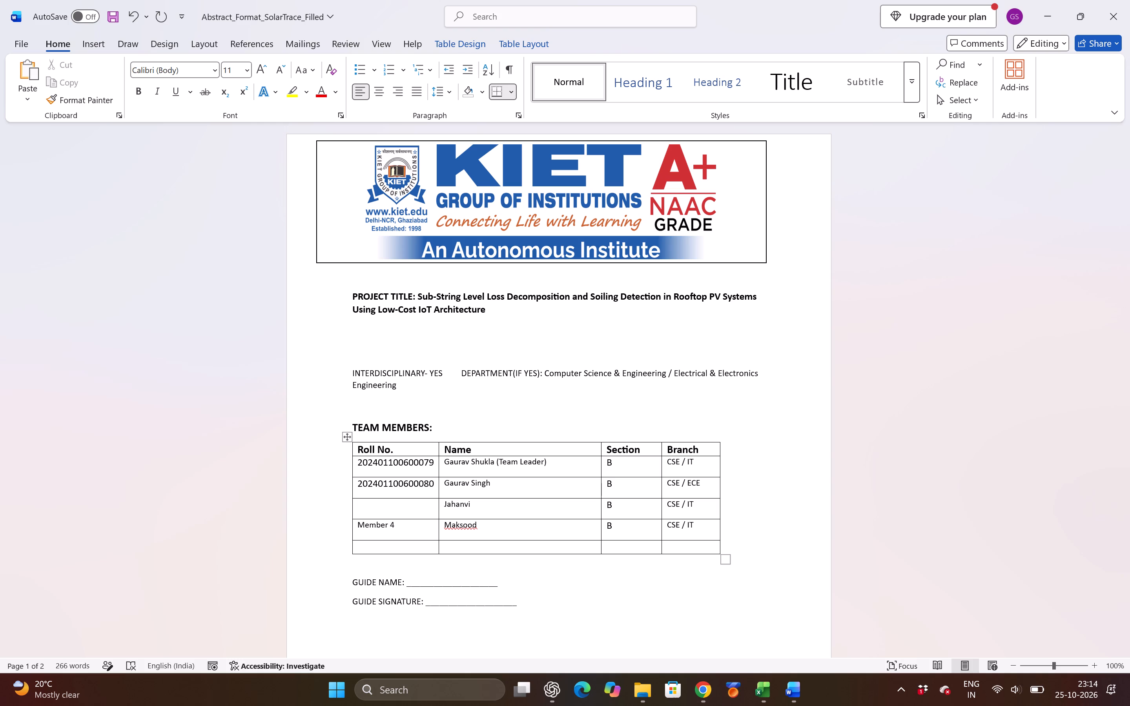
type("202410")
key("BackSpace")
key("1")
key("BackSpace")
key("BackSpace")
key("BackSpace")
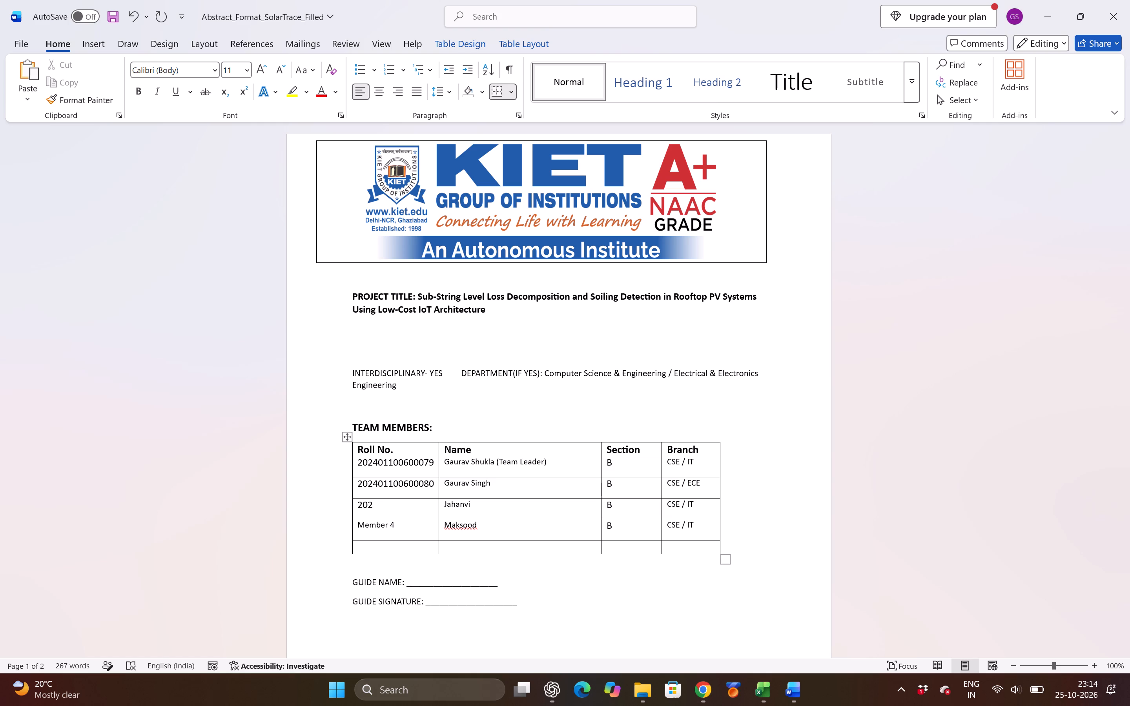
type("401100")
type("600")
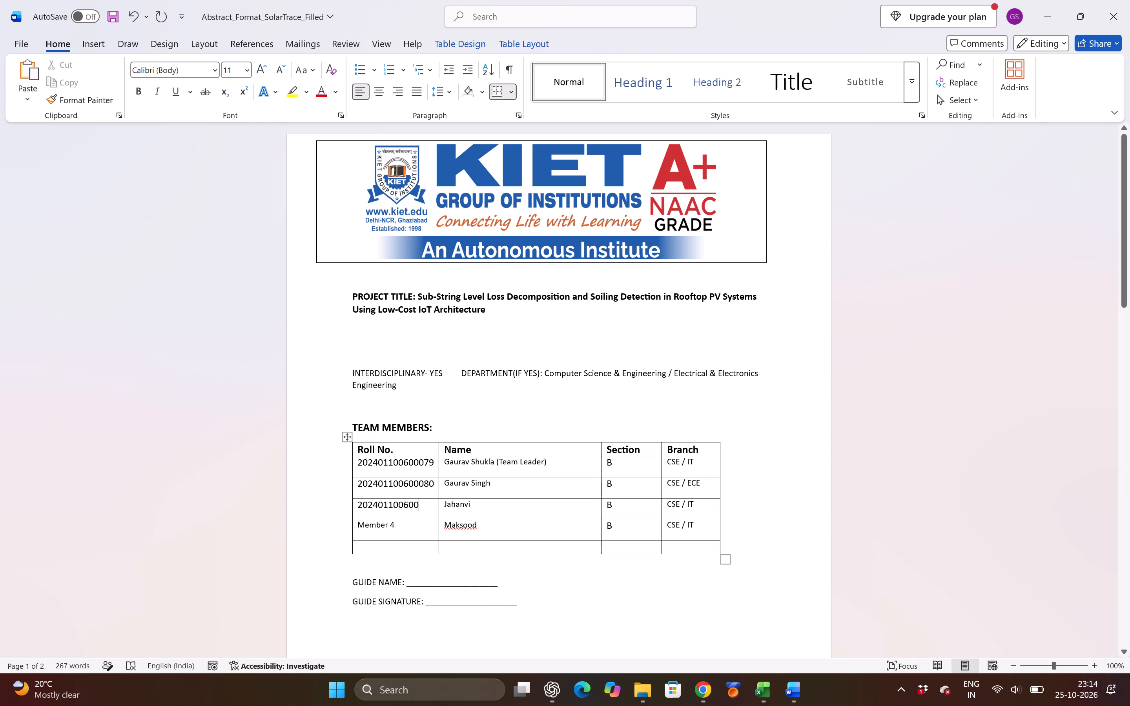
Replace the Member 4 placeholder with the same shared roll number prefix, without the last three digits.
left_click(400, 523)
key("BackSpace")
key("BackSpace")
key("BackSpace")
key("BackSpace")
key("BackSpace")
key("BackSpace")
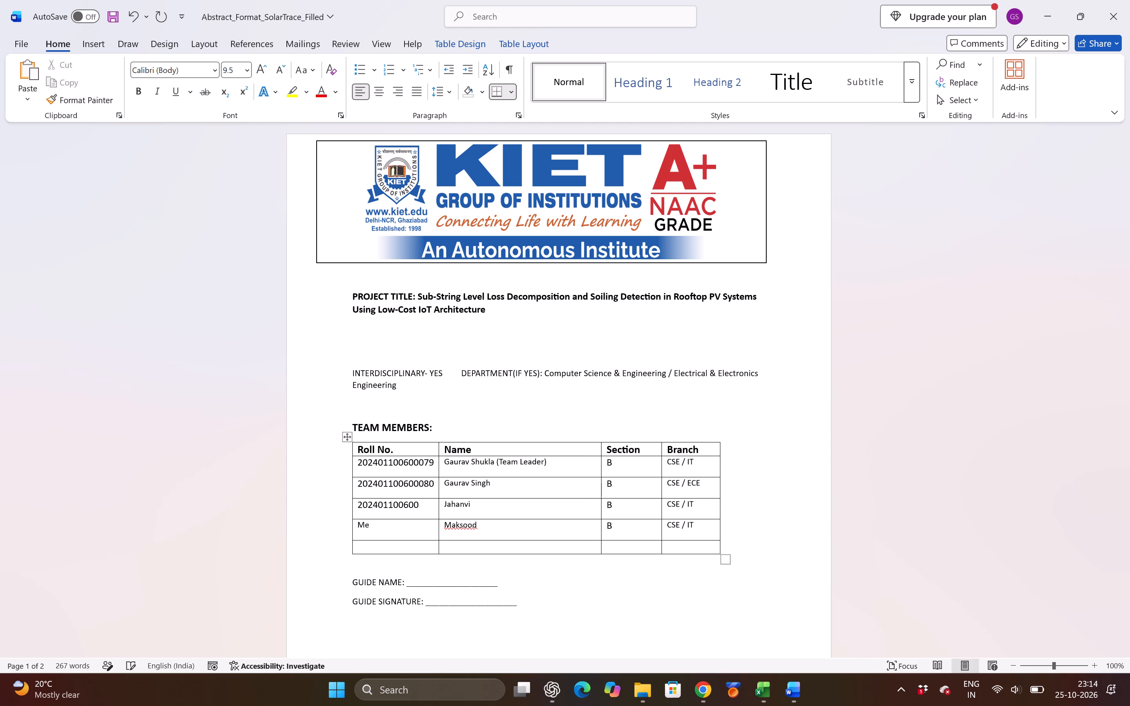
key("BackSpace")
key("BackSpace")
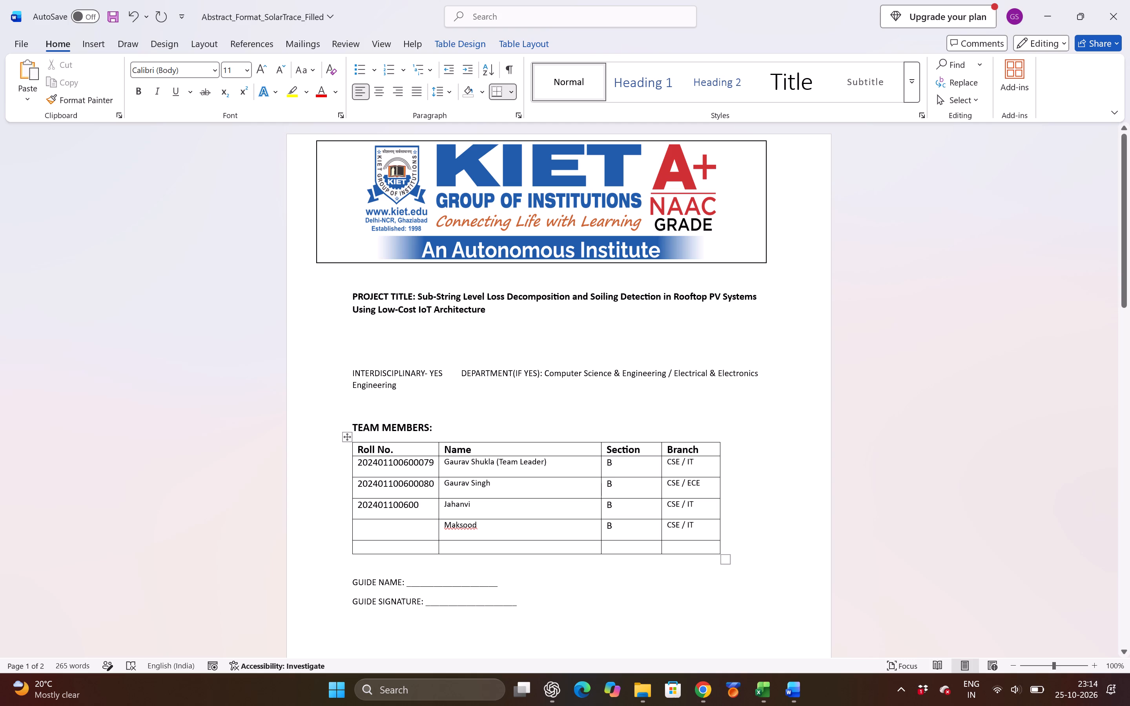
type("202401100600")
Reduce the team leader's Branch entry to IT.
scroll(469, 524, "down", 1)
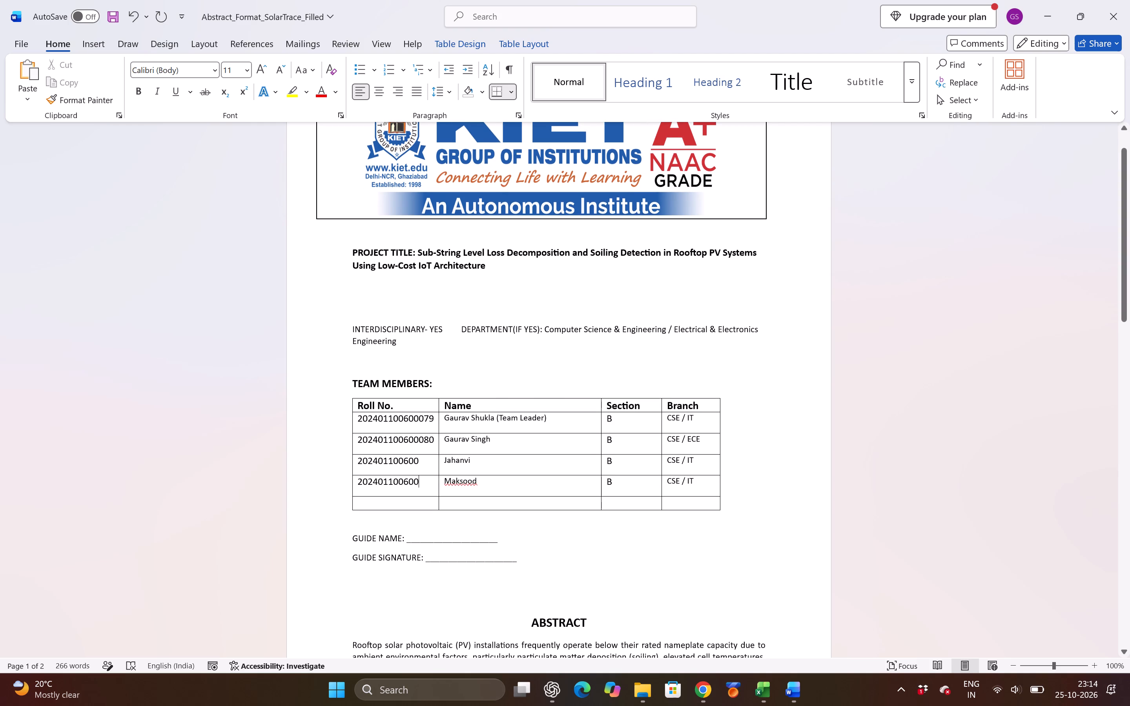
left_click(684, 423)
key("BackSpace")
key("BackSpace")
key("BackSpace")
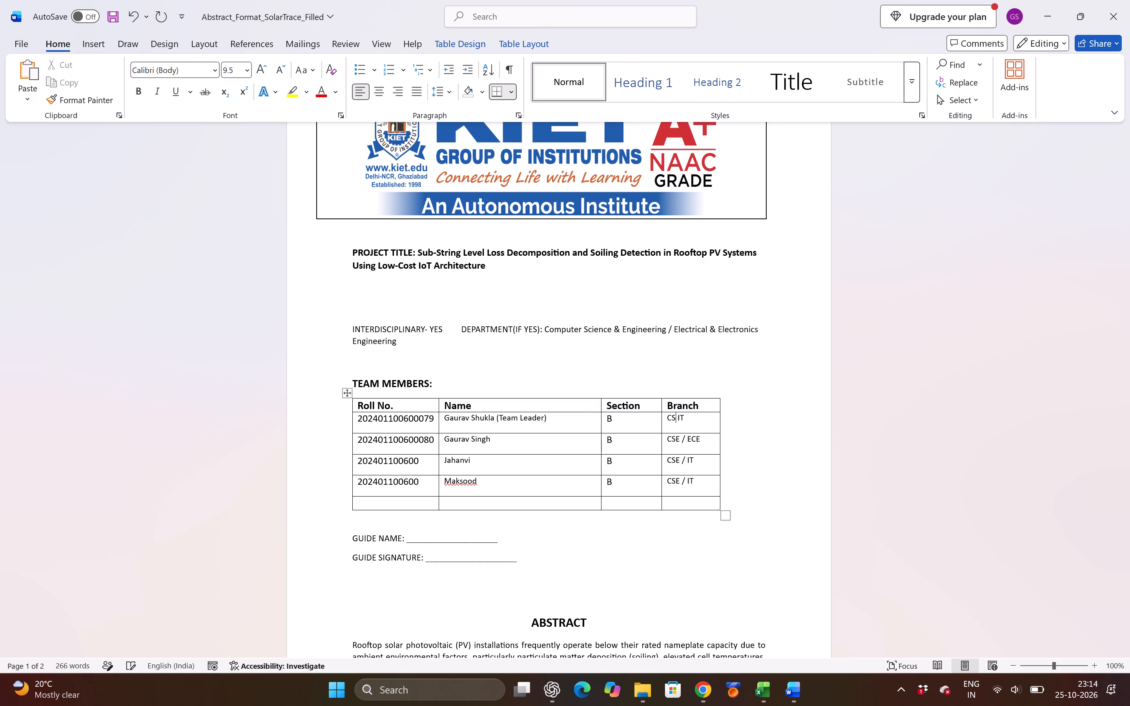
key("BackSpace")
key("BackSpace")
Change the second team member's Branch entry to IT.
left_click(687, 438)
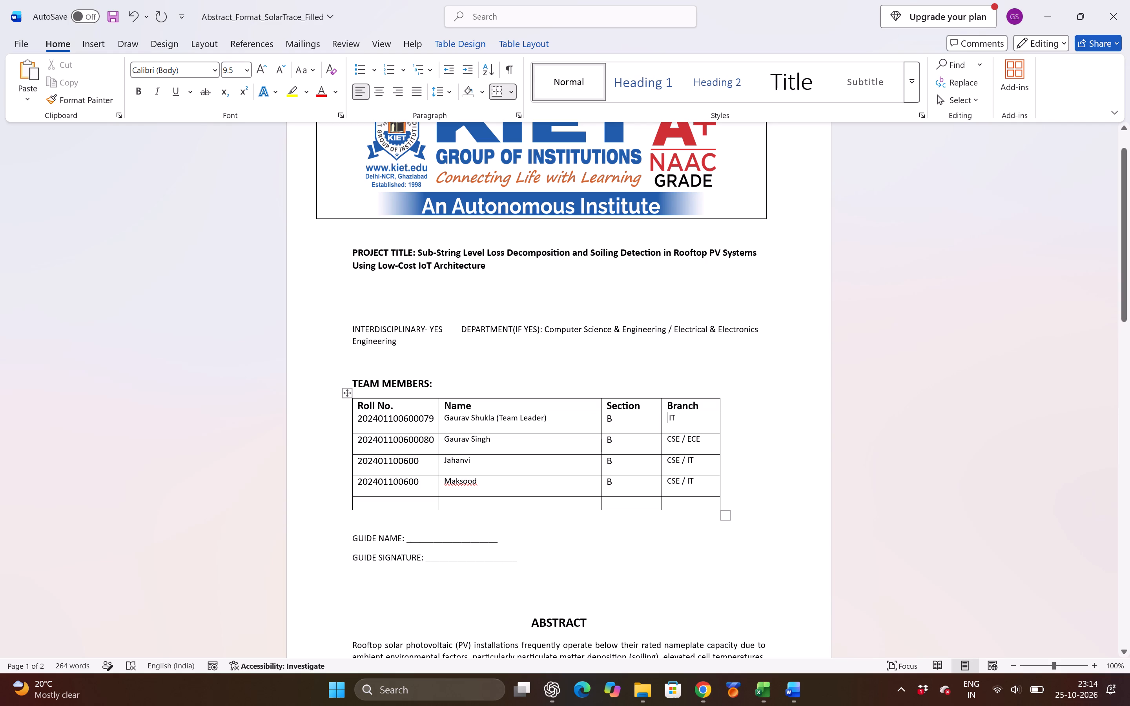
key("BackSpace")
key("BackSpace")
key("BackSpace")
key("BackSpace")
key("BackSpace")
key("BackSpace")
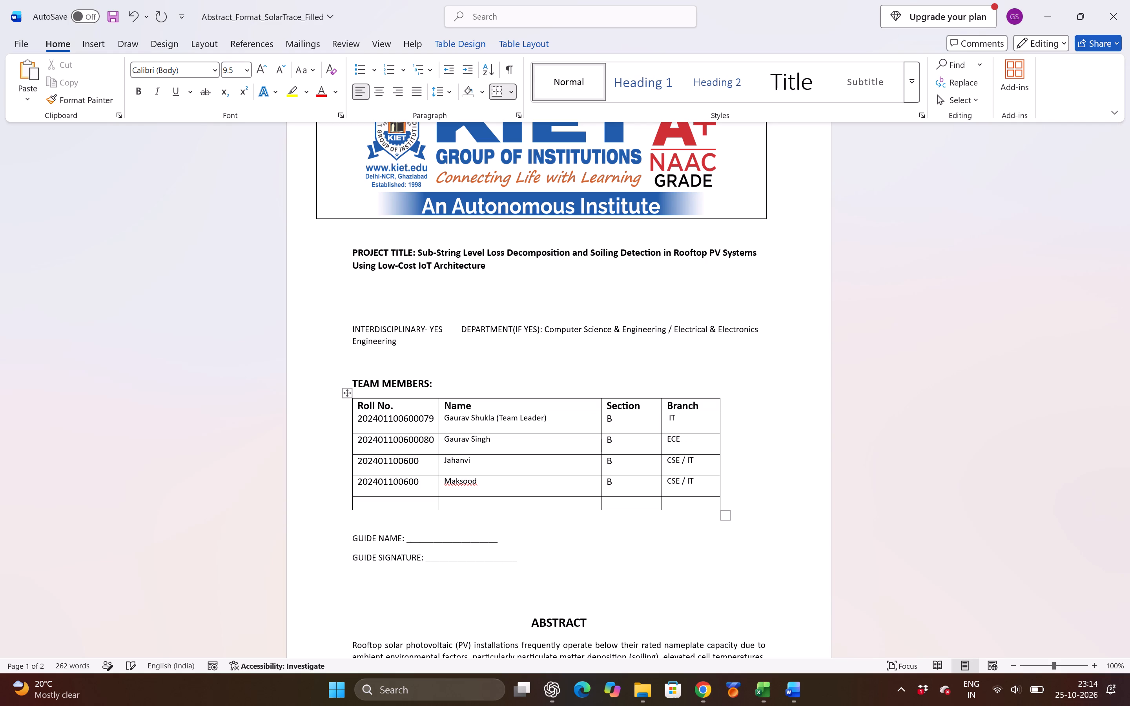
left_click(687, 443)
key("BackSpace")
key("BackSpace")
key("BackSpace")
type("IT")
Reduce the Branch entries of the third and fourth team members to IT.
left_click(687, 459)
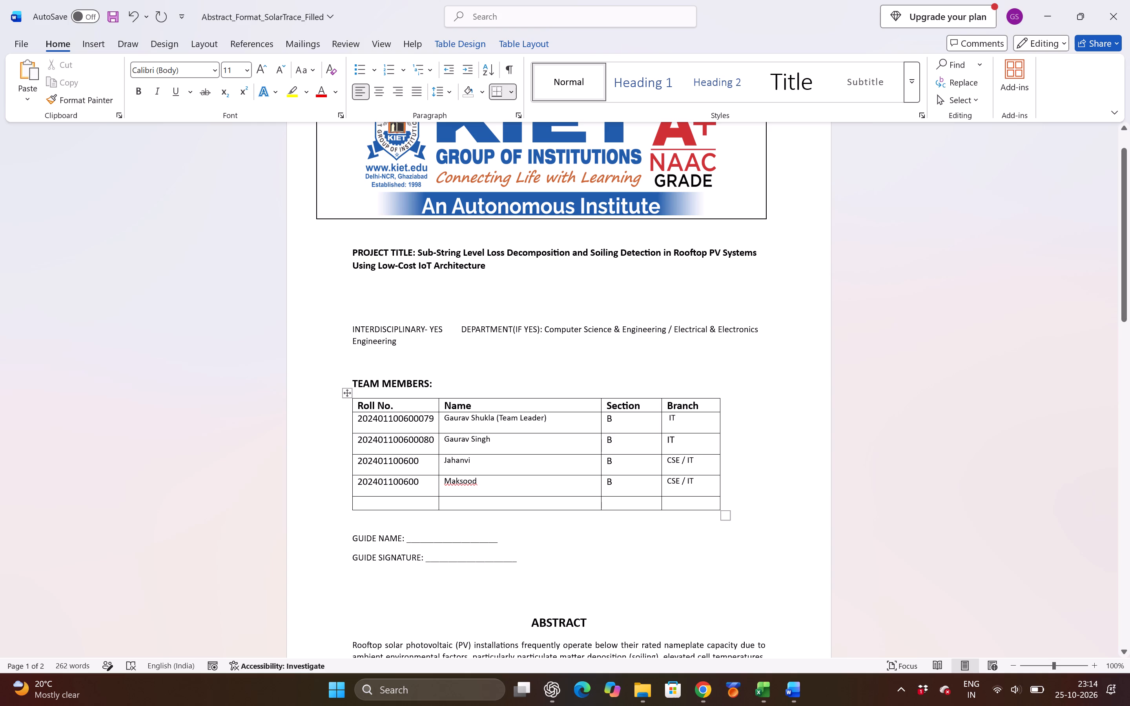
key("BackSpace")
key("BackSpace")
key("BackSpace")
key("BackSpace")
key("BackSpace")
key("BackSpace")
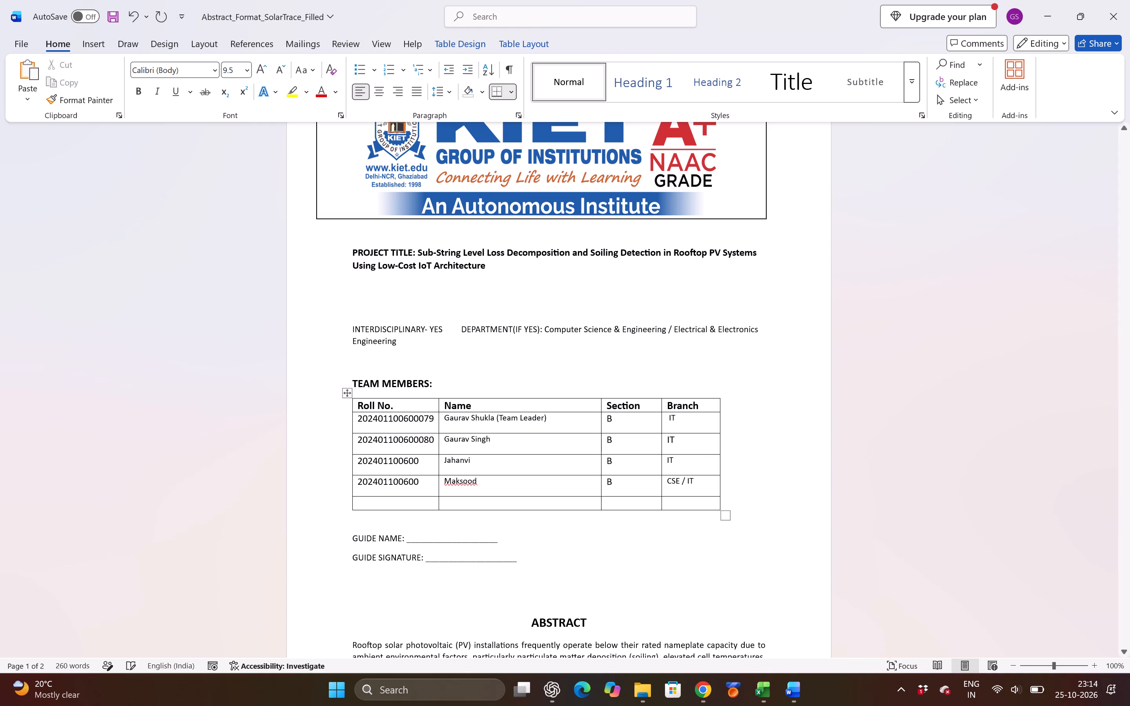
left_click(688, 482)
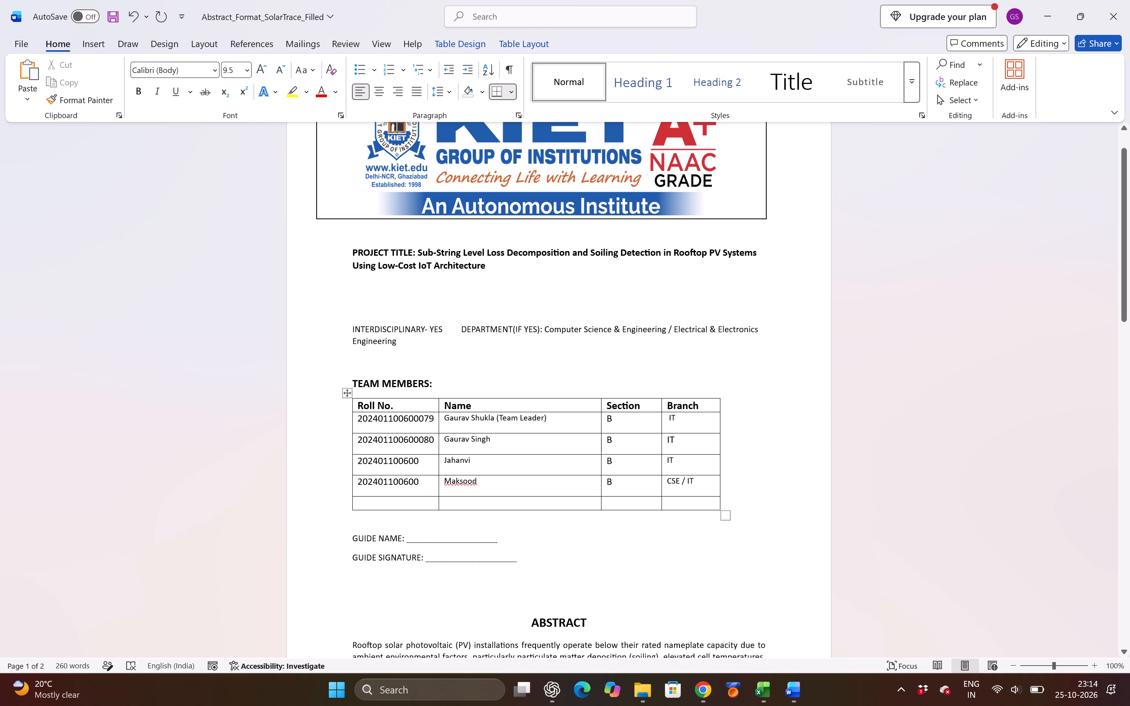
key("Left")
key("BackSpace")
key("BackSpace")
key("BackSpace")
key("BackSpace")
key("BackSpace")
key("BackSpace")
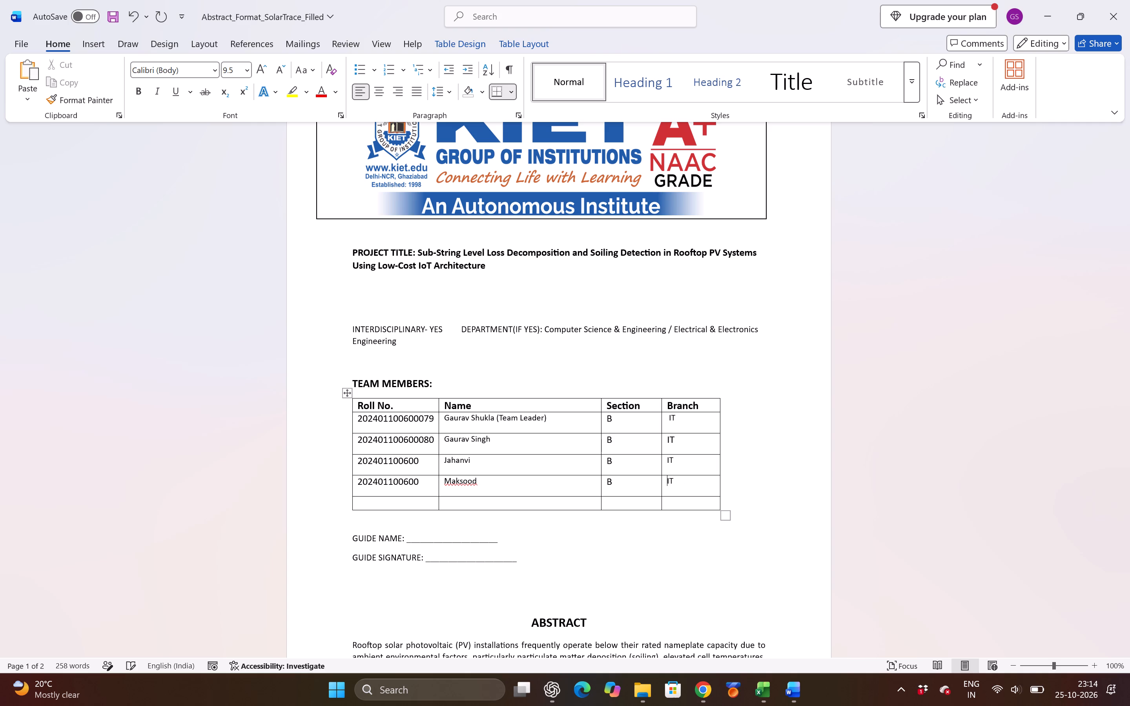
Remove the space between "PV" and "systems." at the end of the abstract's first paragraph to close the wide gap.
scroll(655, 491, "down", 1)
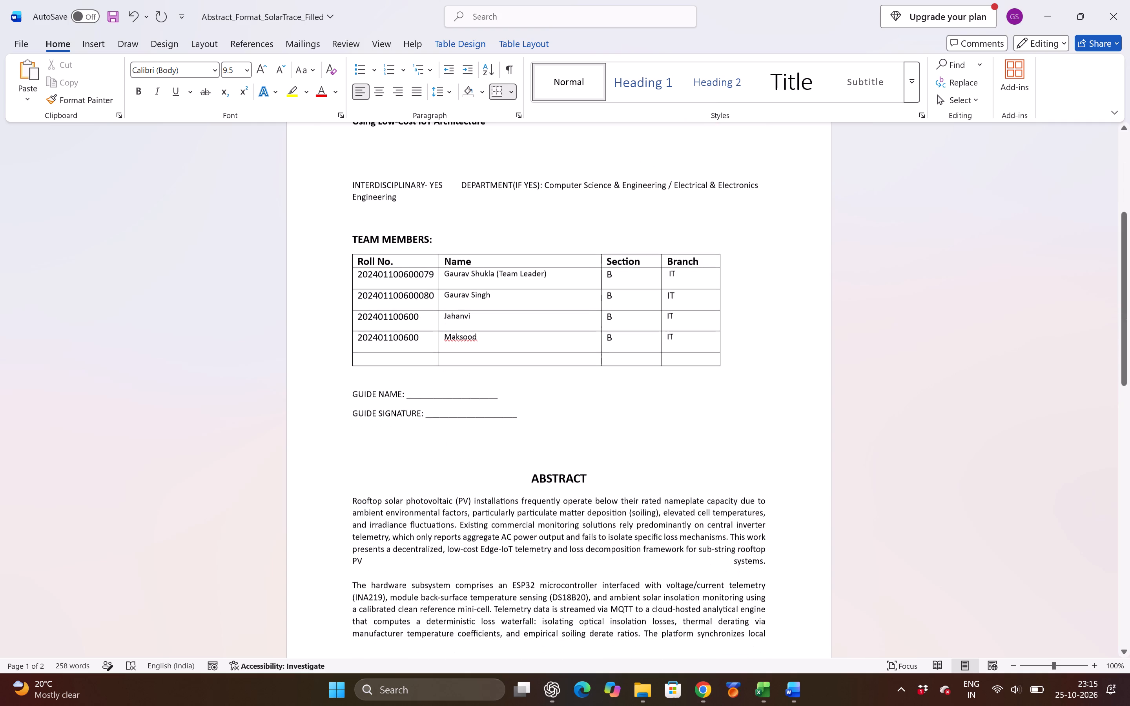
scroll(655, 491, "down", 1)
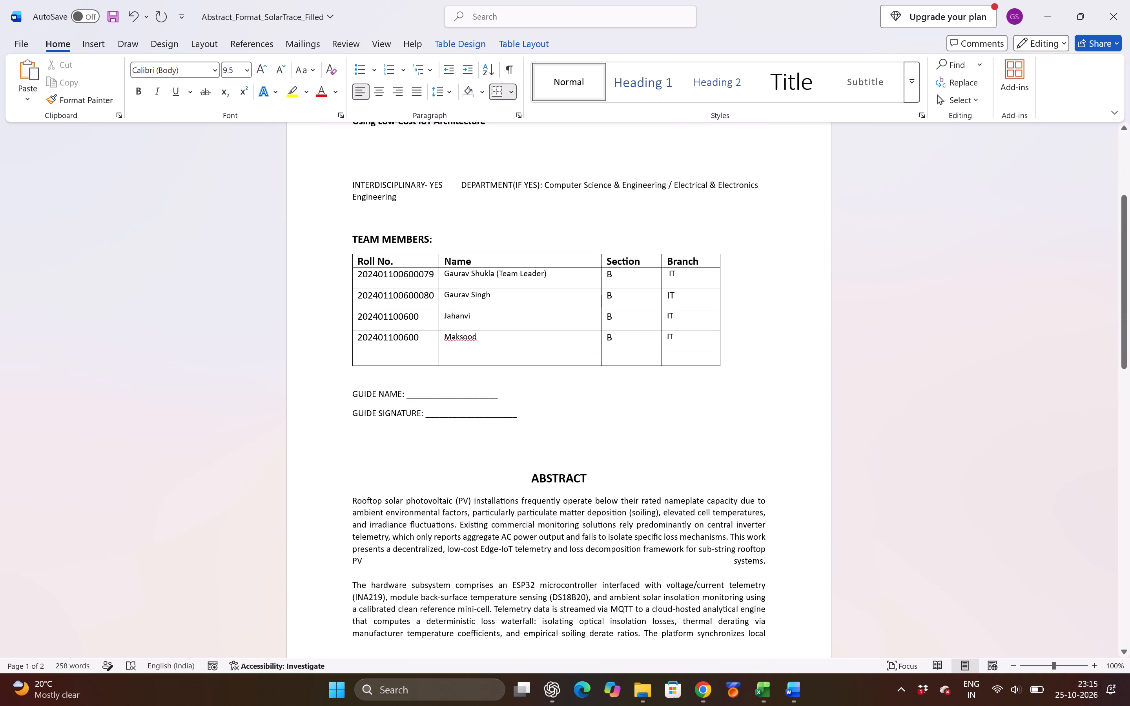
scroll(535, 441, "down", 1)
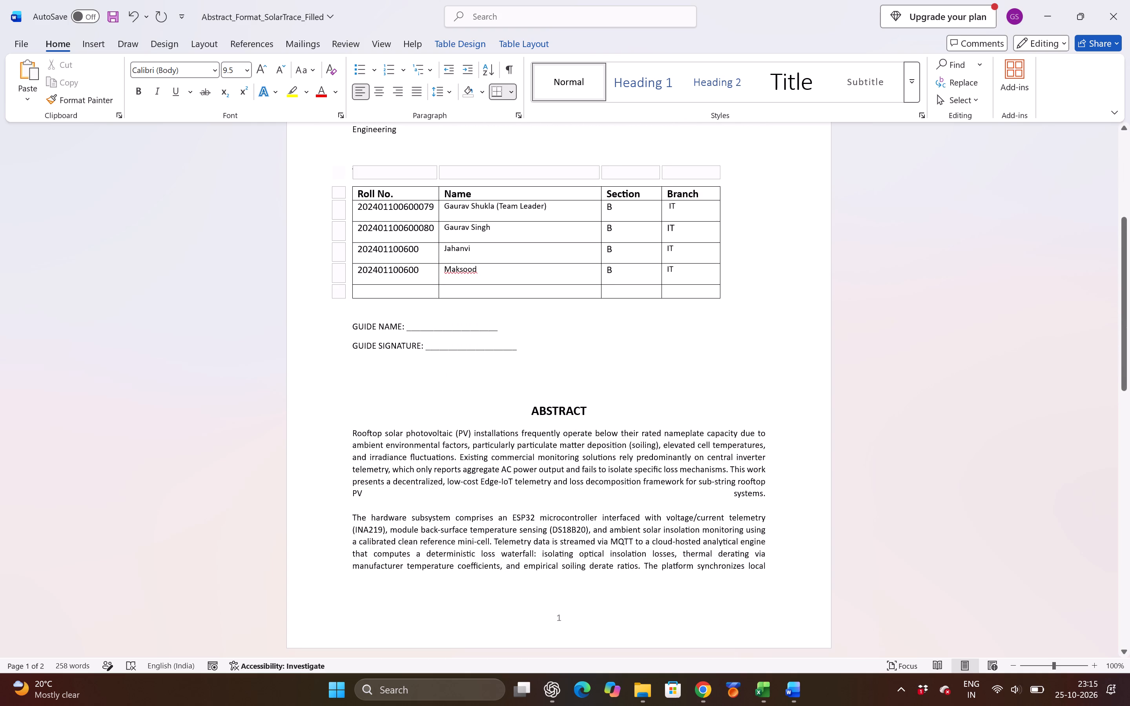
scroll(535, 441, "down", 2)
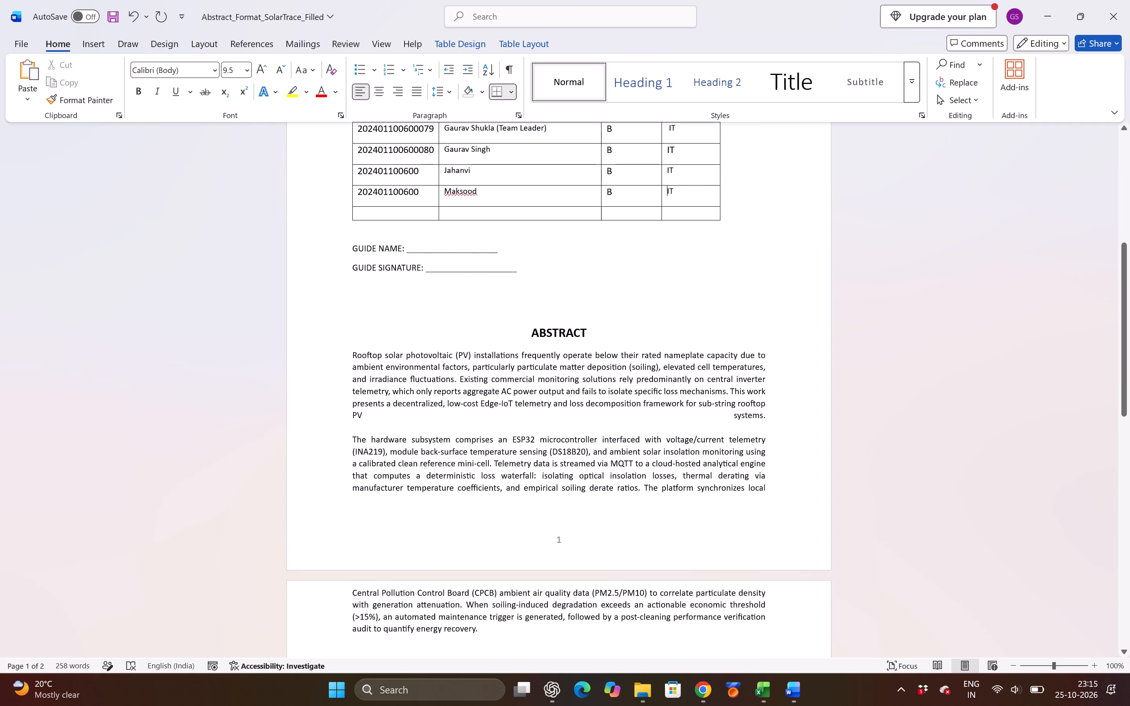
scroll(535, 441, "down", 2)
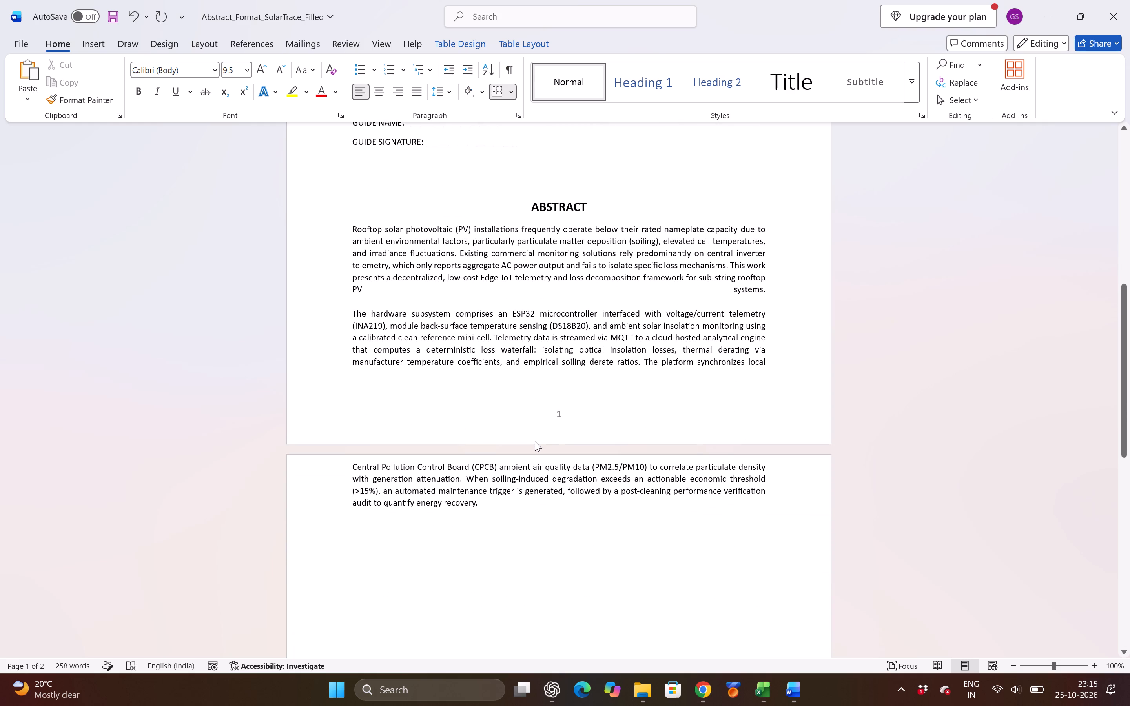
scroll(535, 441, "down", 2)
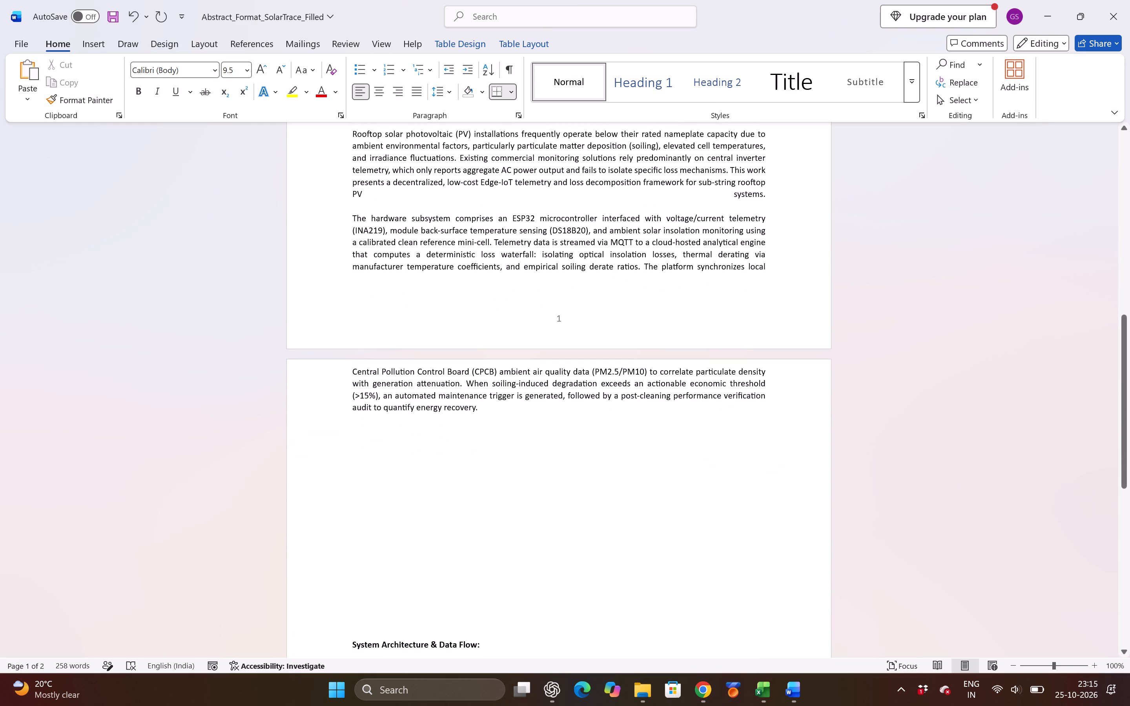
scroll(535, 441, "down", 1)
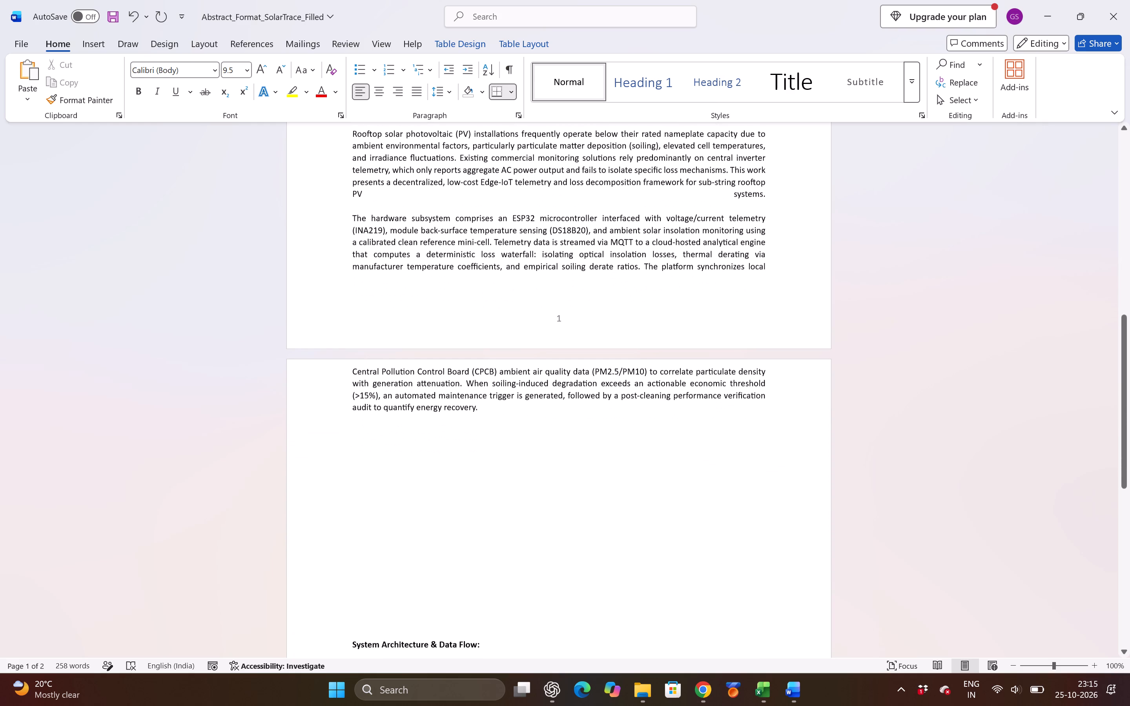
left_click(733, 194)
key("BackSpace")
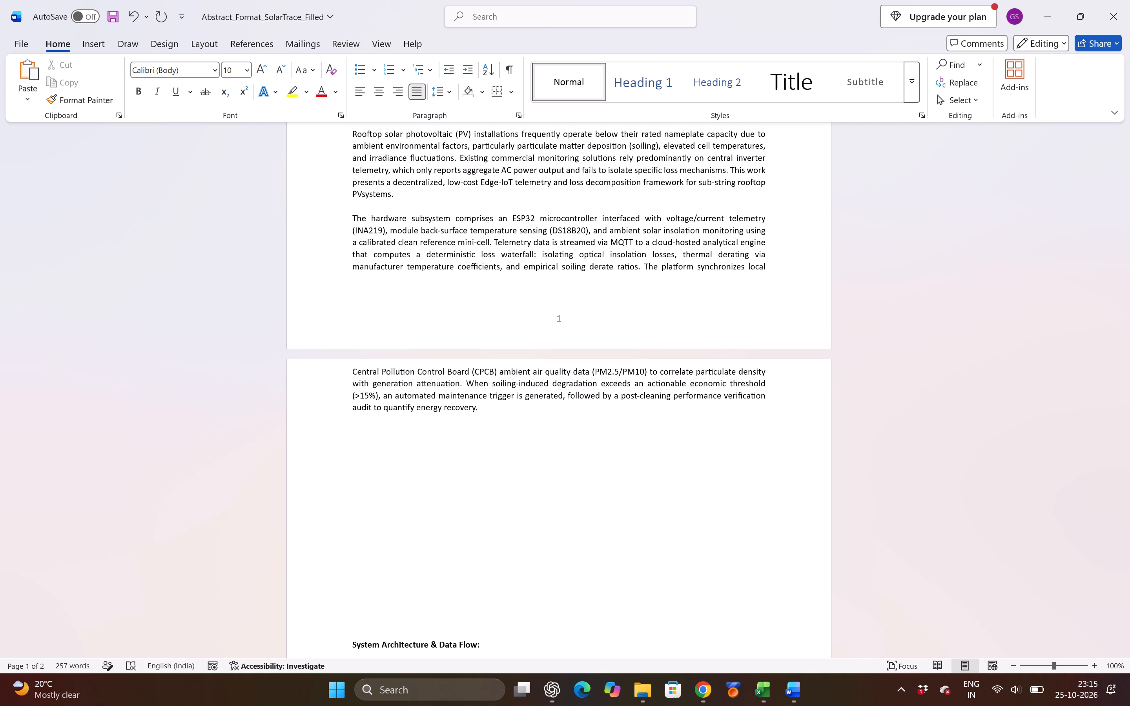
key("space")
key("BackSpace")
Increase the font size of all the abstract body text on the first page to 12.
scroll(578, 298, "down", 1)
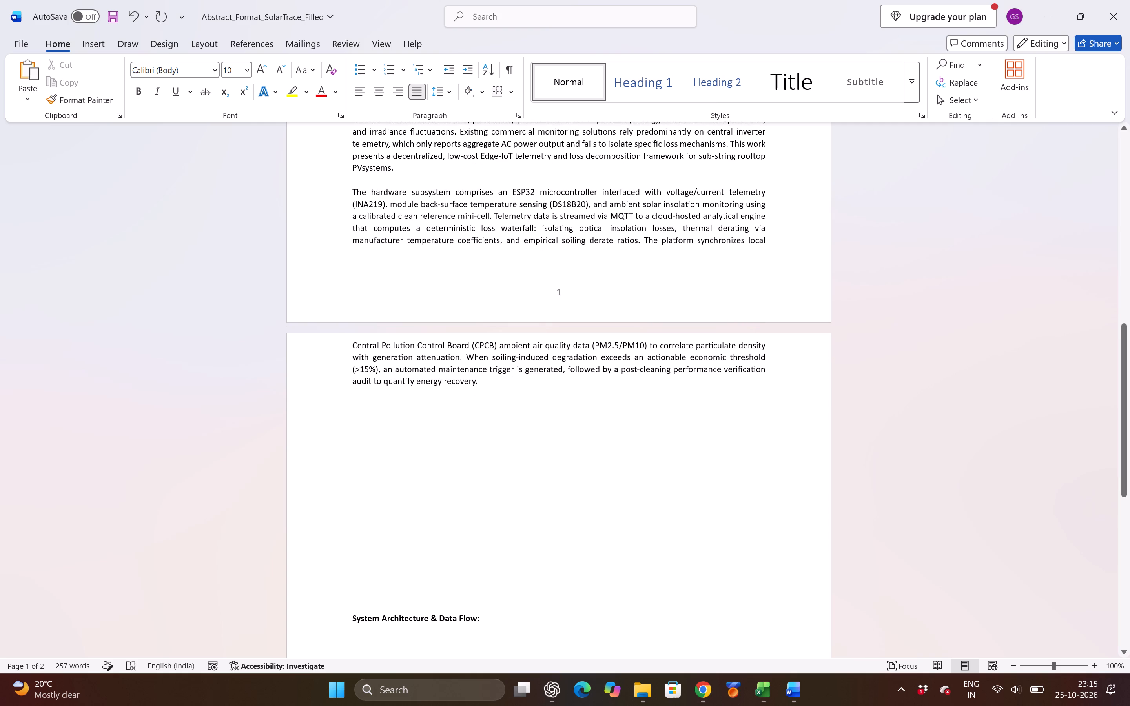
scroll(578, 298, "down", 2)
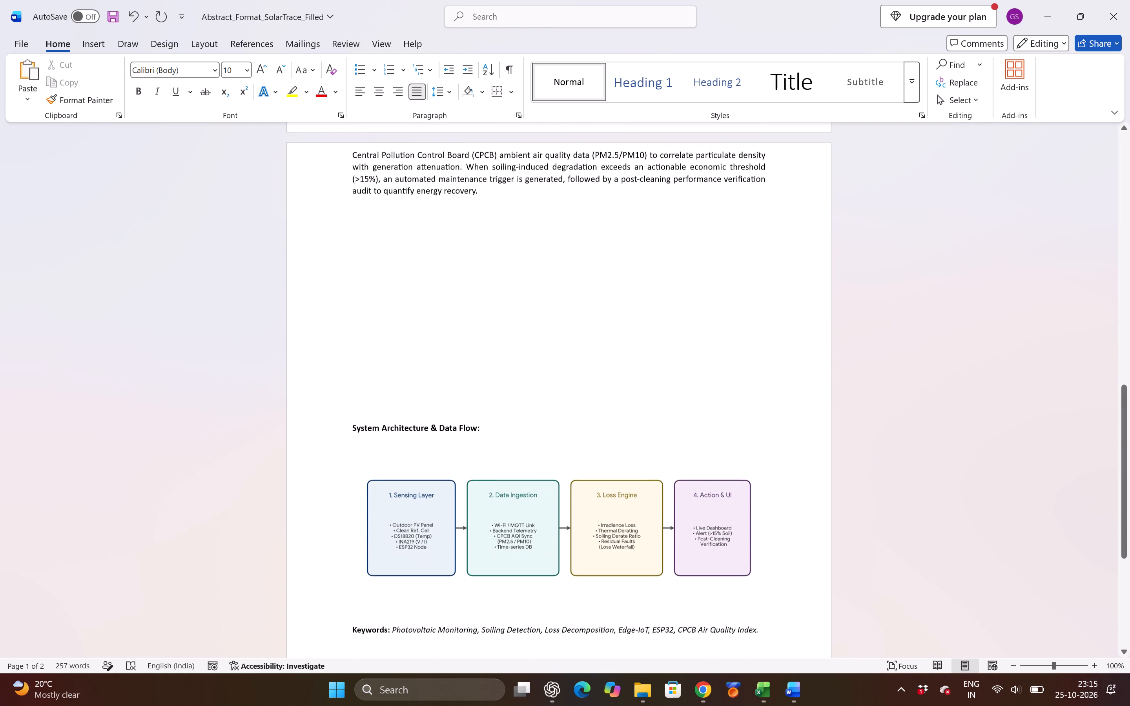
scroll(578, 298, "down", 2)
scroll(578, 298, "up", 1)
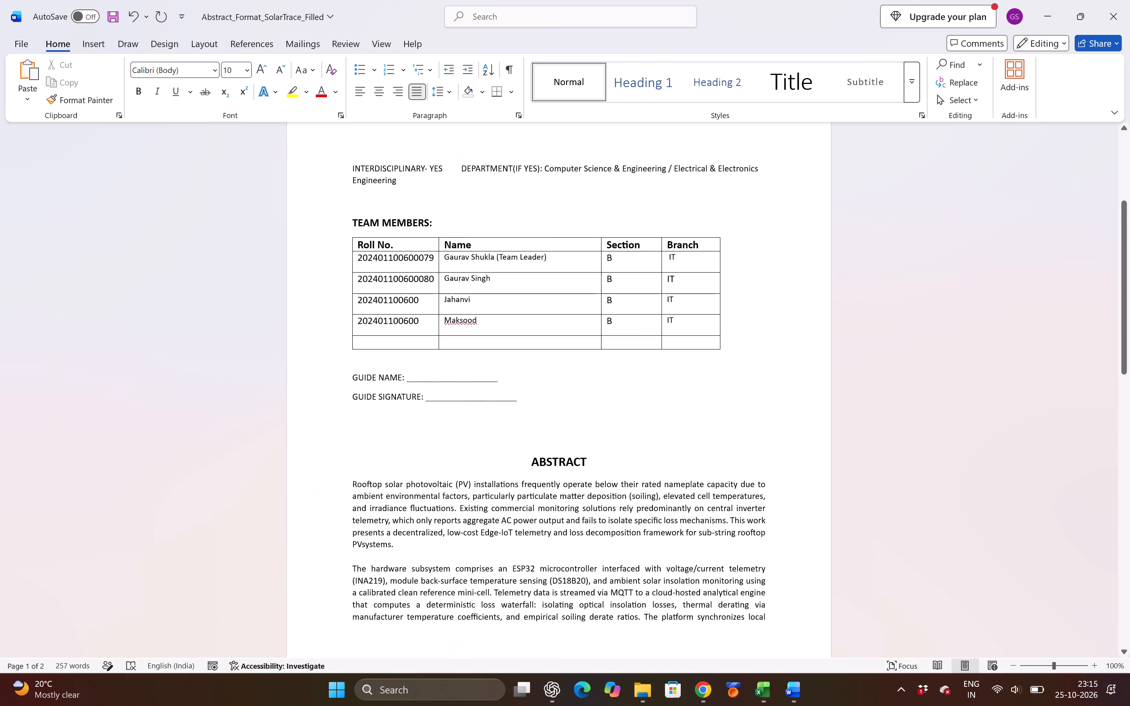
scroll(578, 298, "down", 2)
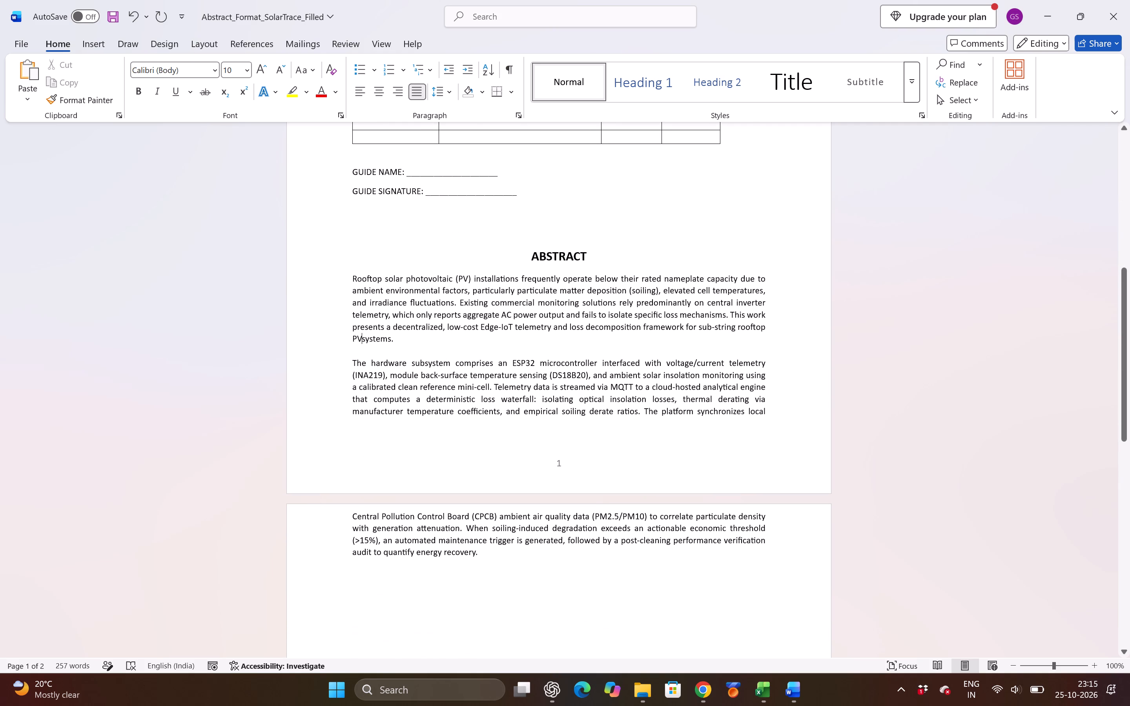
left_click_drag(347, 276, 715, 416)
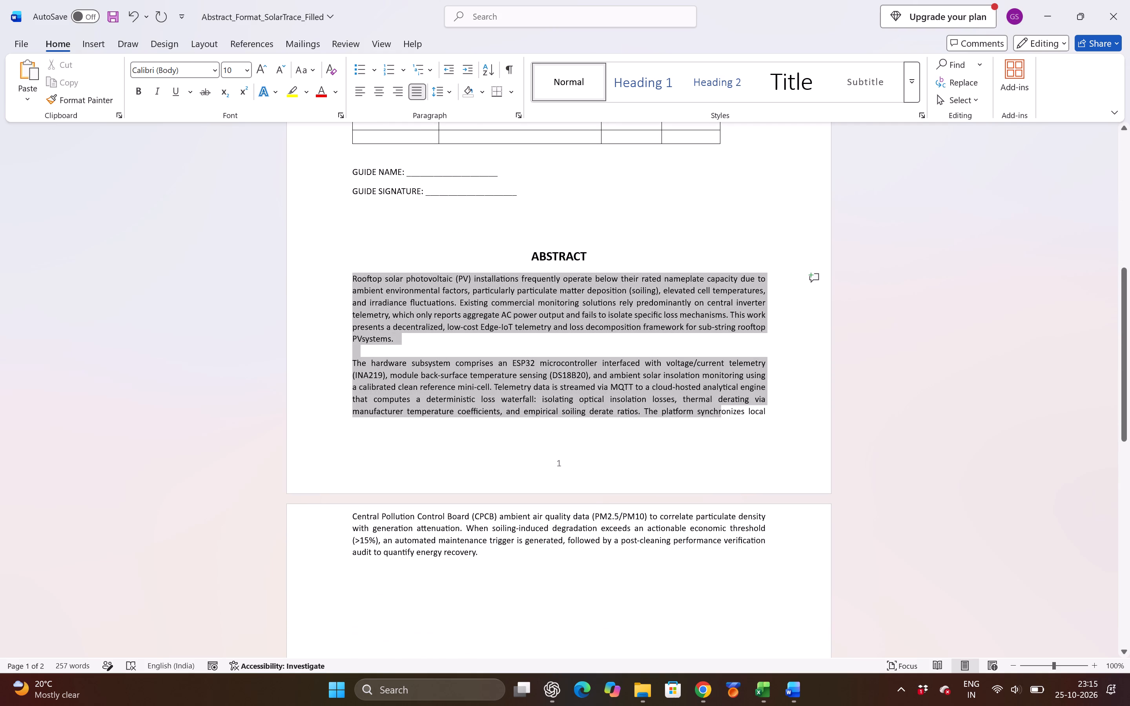
left_click_drag(715, 416, 783, 418)
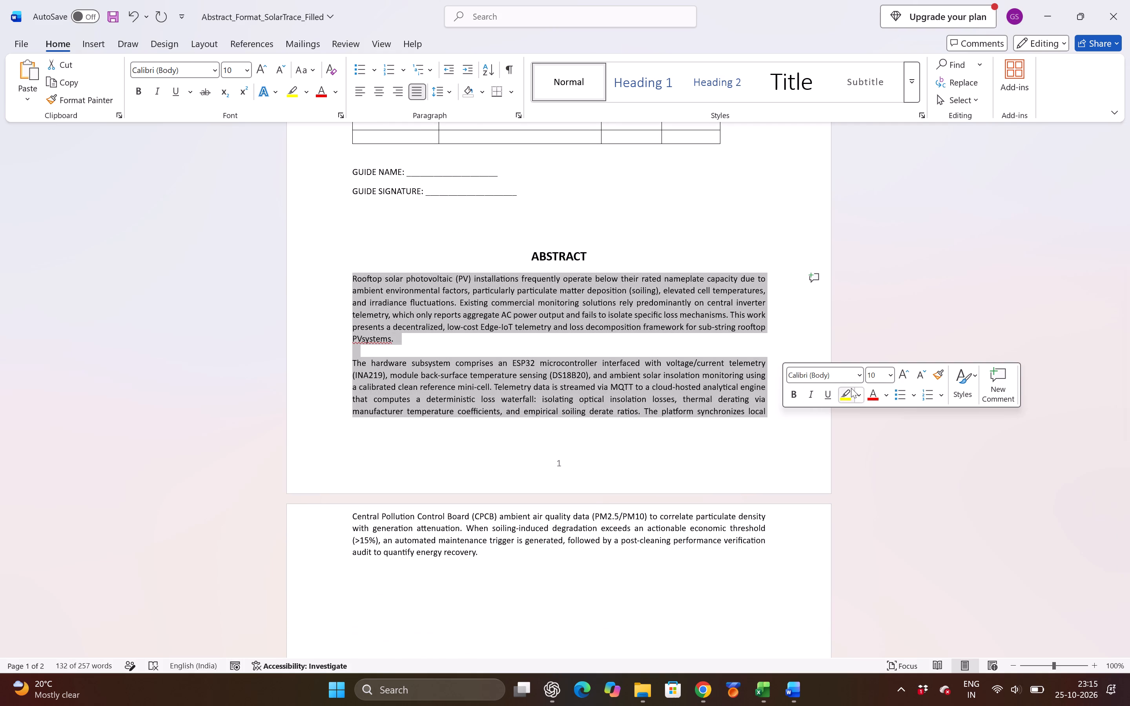
left_click(898, 375)
left_click(898, 375)
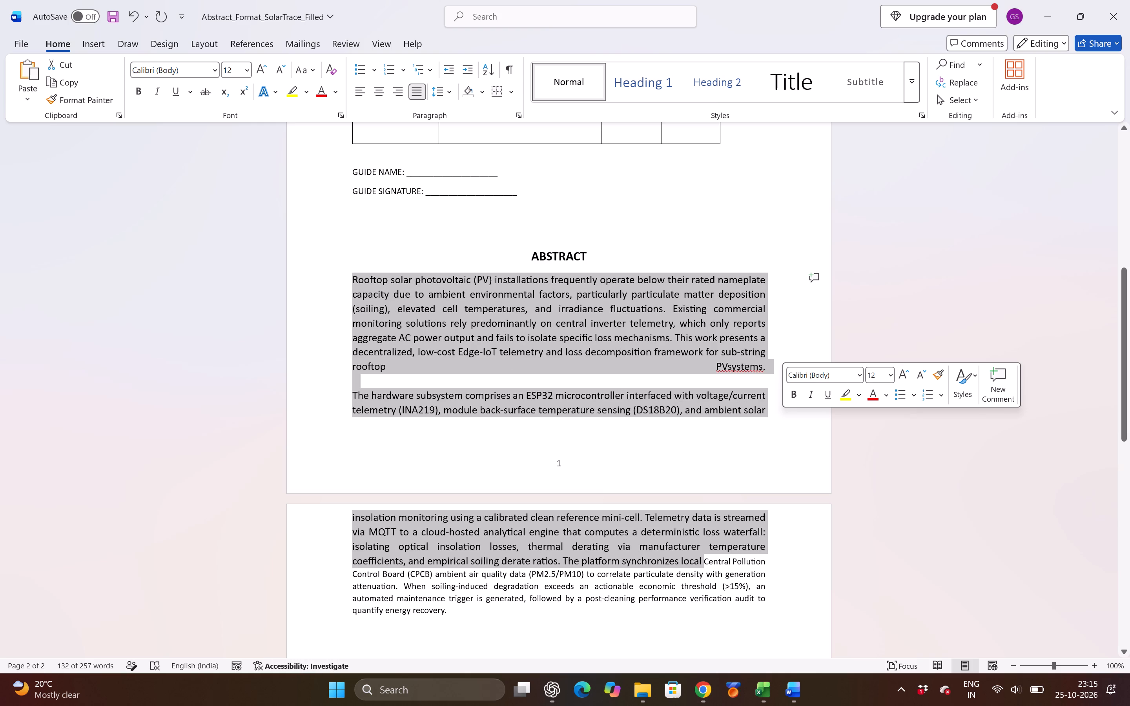
left_click(783, 453)
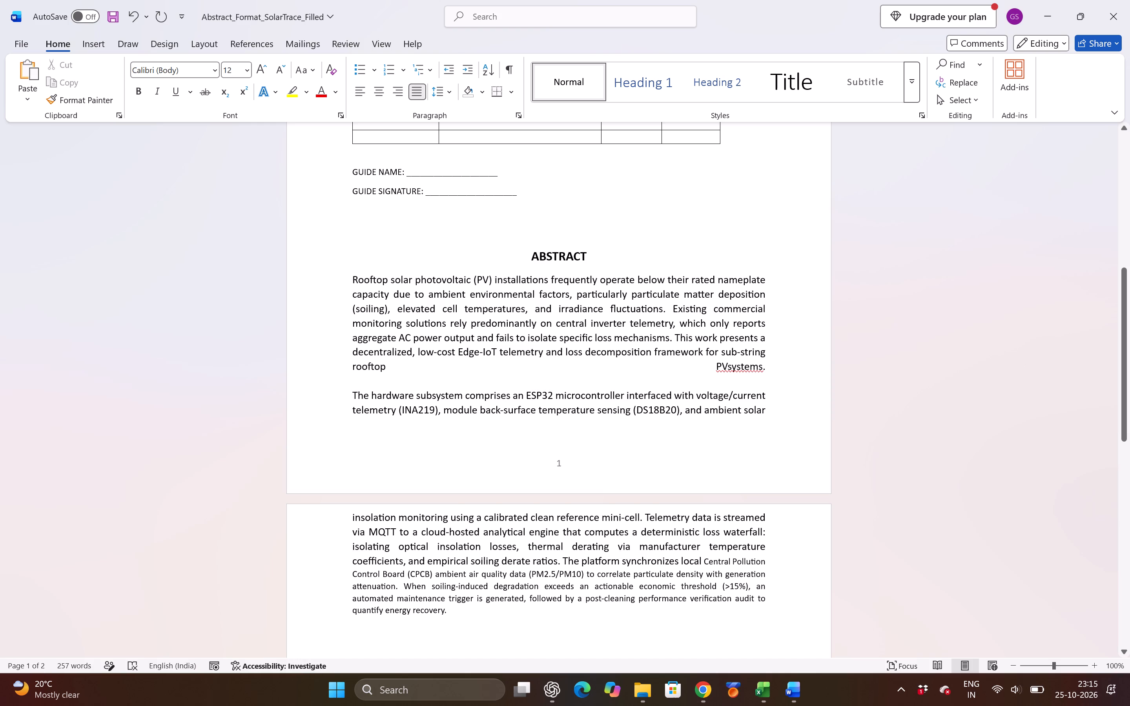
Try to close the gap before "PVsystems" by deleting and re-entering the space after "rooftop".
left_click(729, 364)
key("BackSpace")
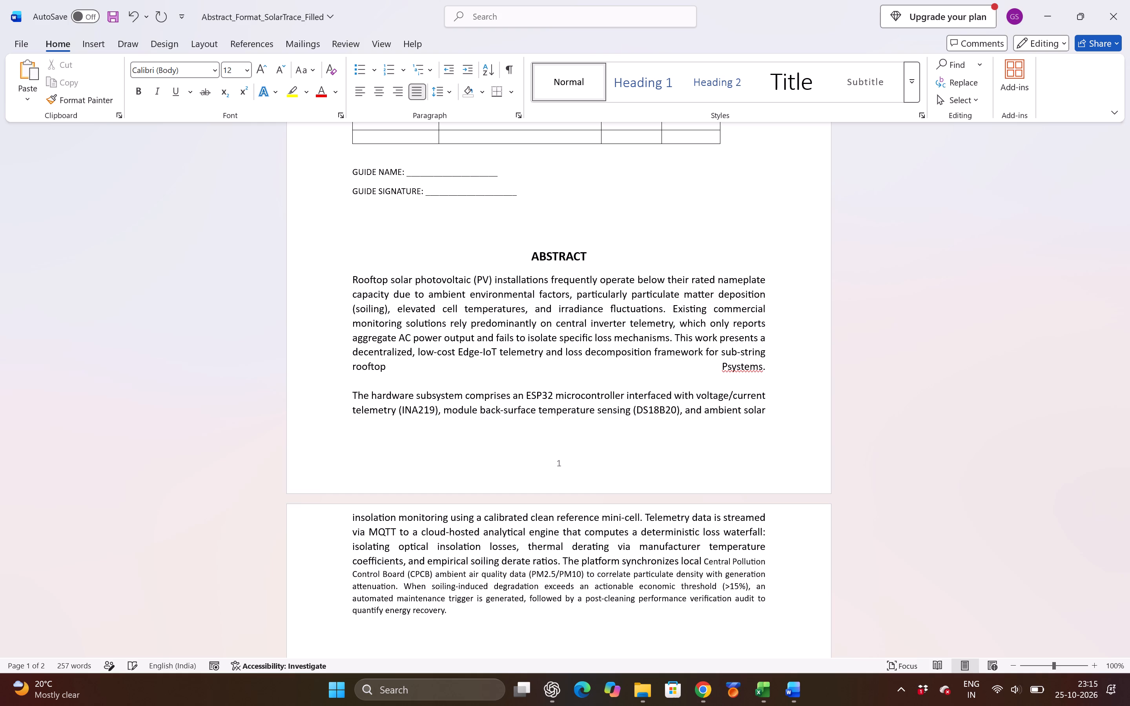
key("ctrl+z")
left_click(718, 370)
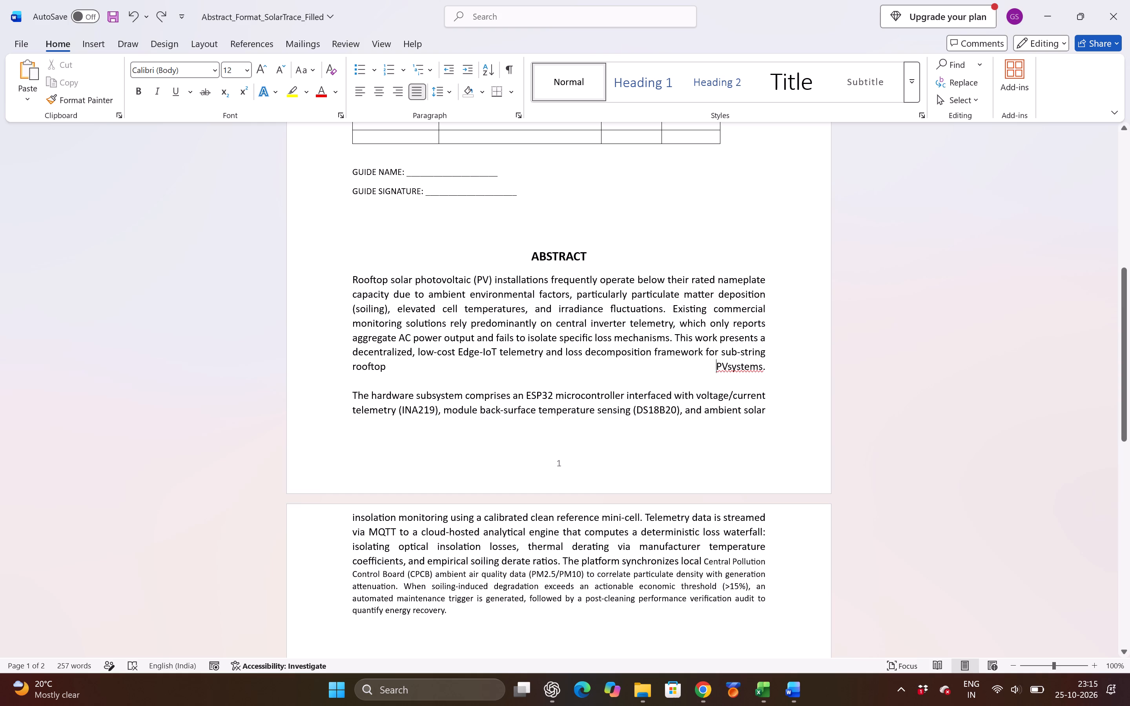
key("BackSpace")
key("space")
Increase the rest of the abstract on the second page, from "Central Pollution" to "energy recovery.", to font size 12.
scroll(613, 370, "down", 1)
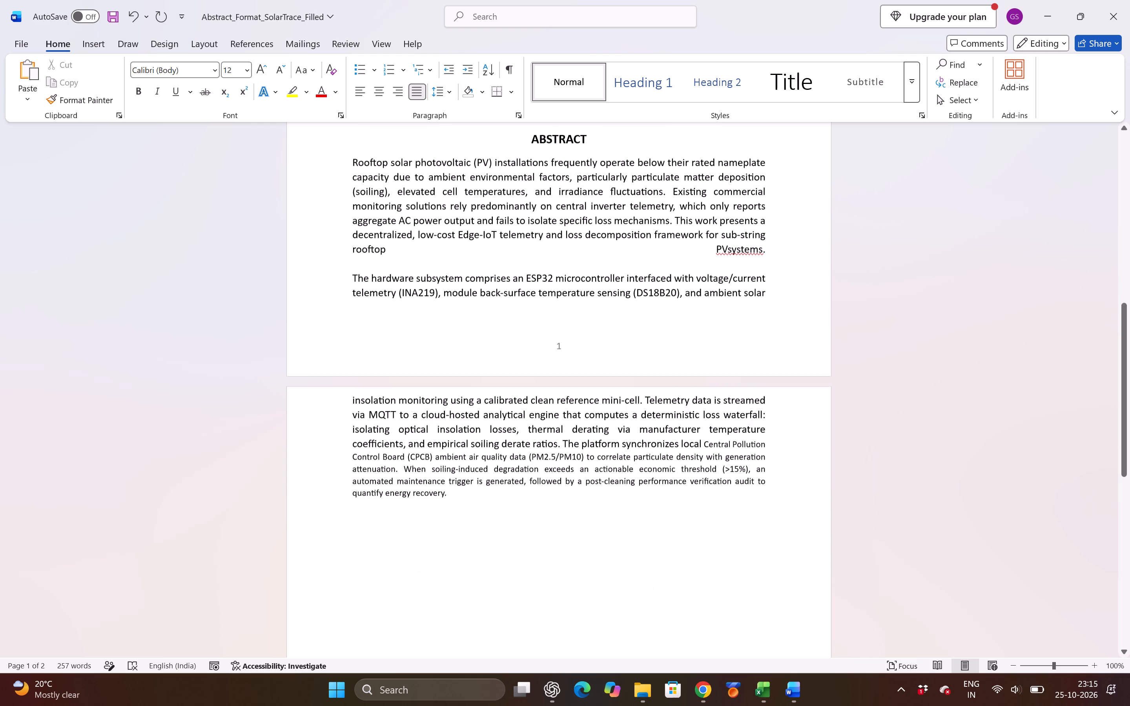
scroll(613, 370, "down", 1)
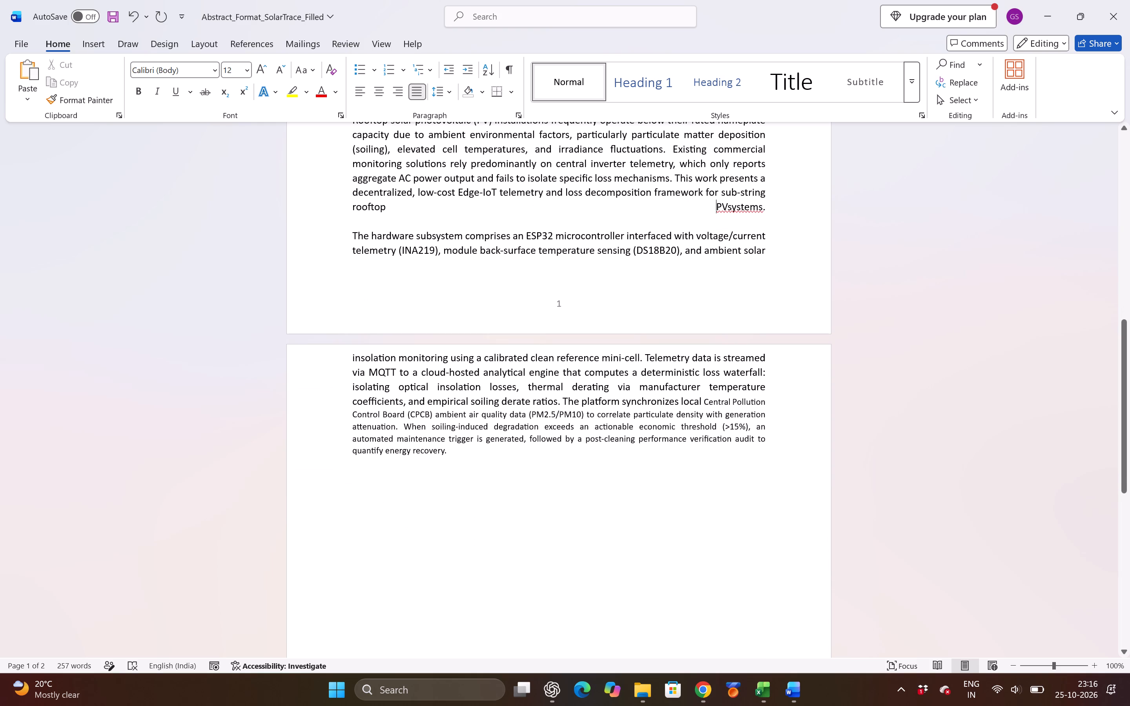
left_click_drag(451, 452, 348, 408)
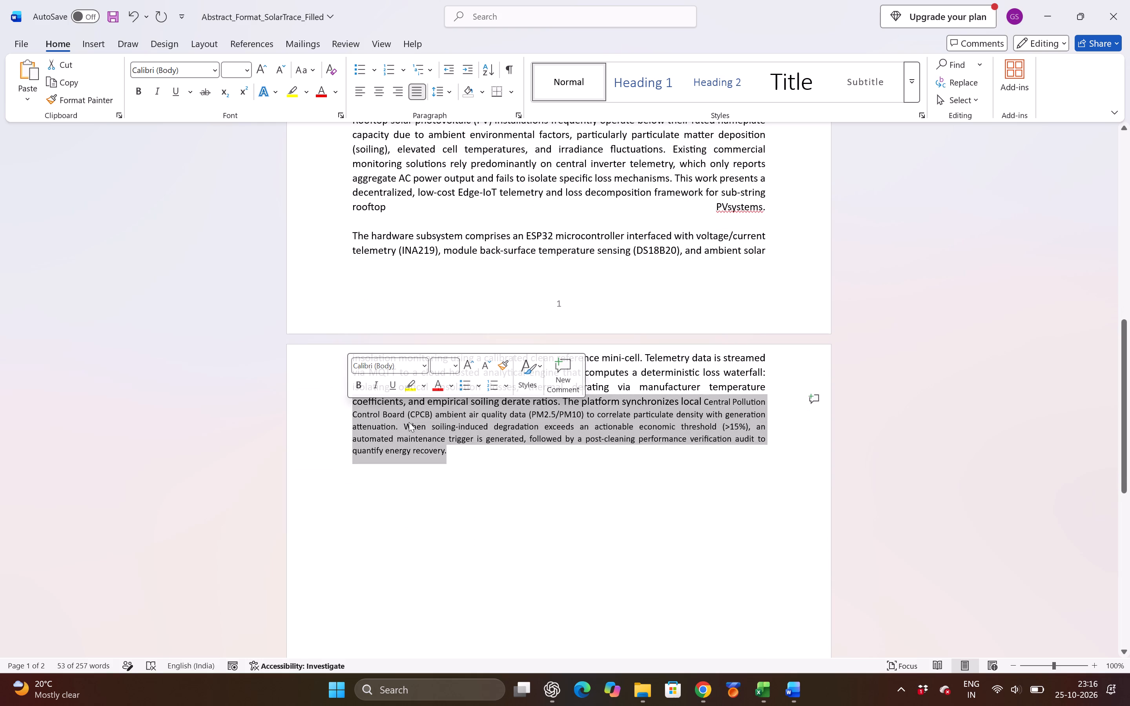
left_click(450, 447)
left_click_drag(450, 447, 349, 416)
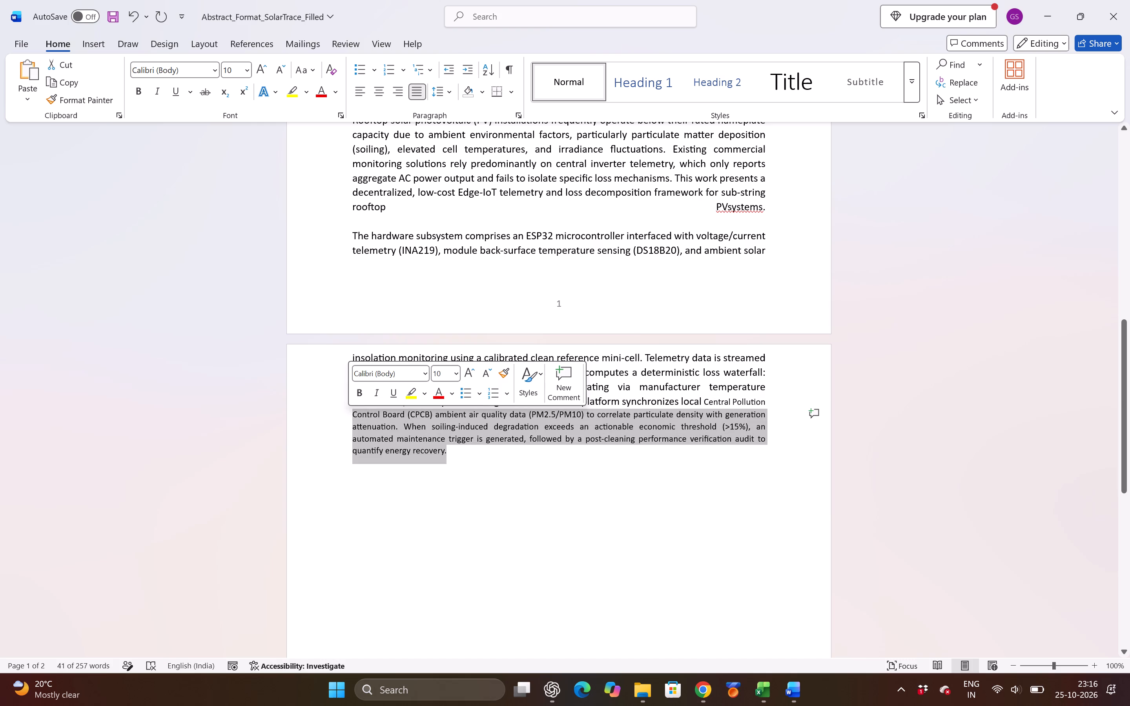
left_click(702, 400)
left_click_drag(702, 400, 716, 458)
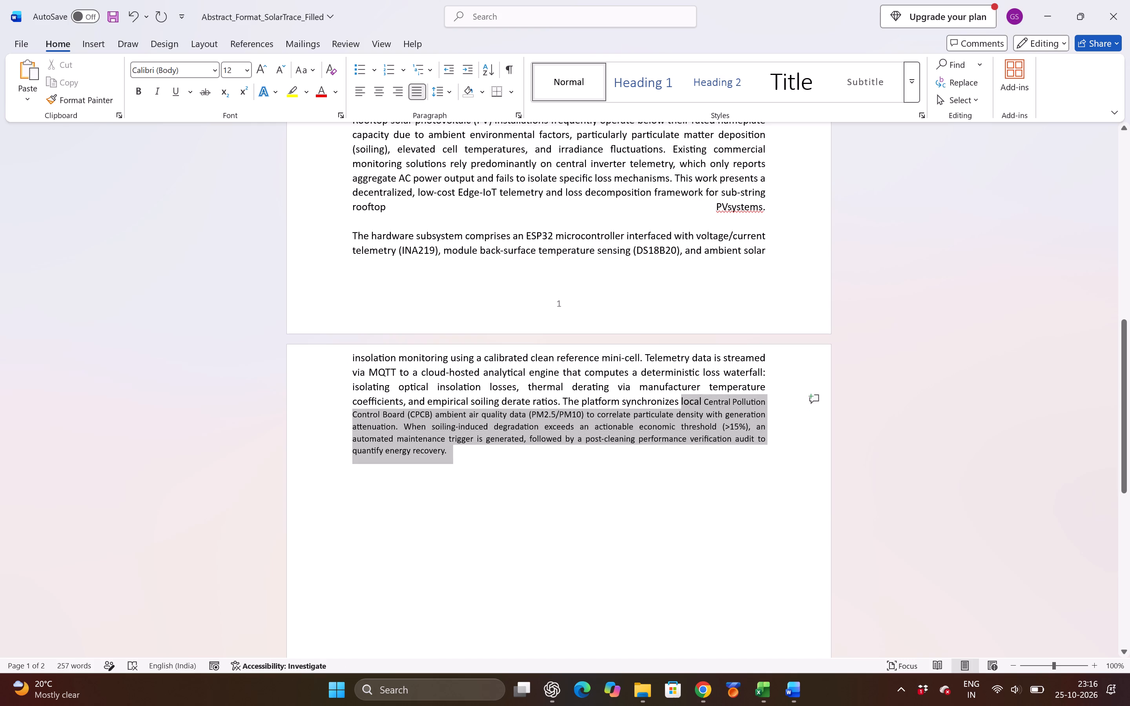
left_click_drag(716, 458, 736, 424)
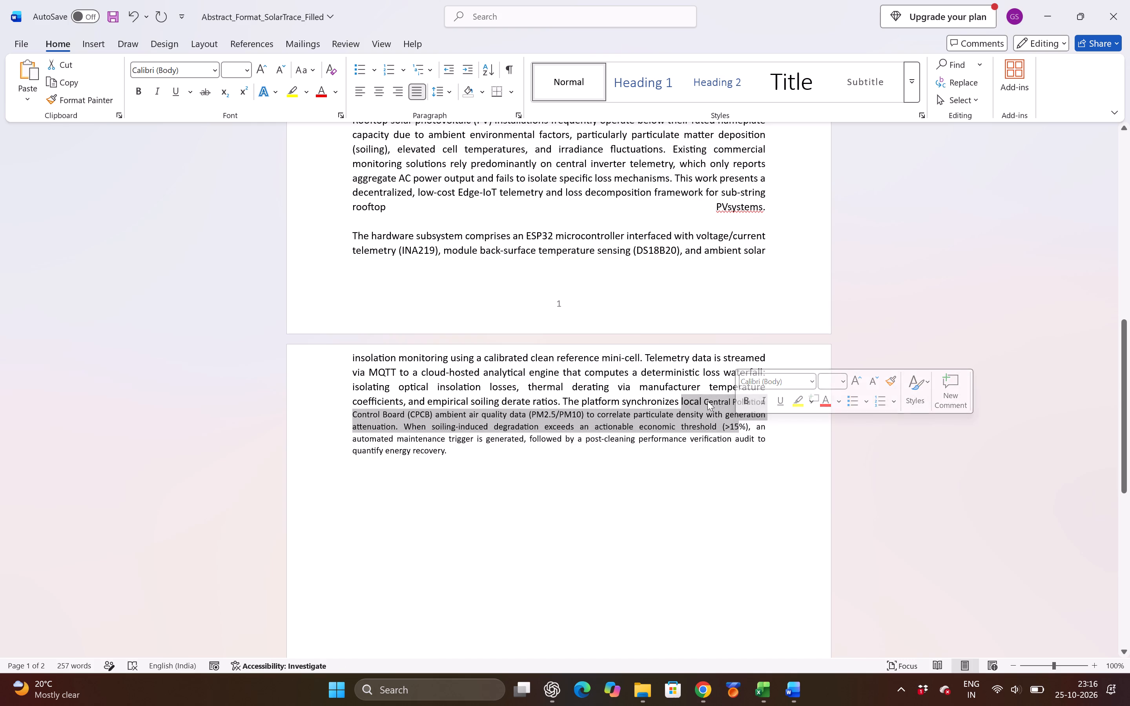
left_click(707, 401)
left_click_drag(703, 398, 737, 444)
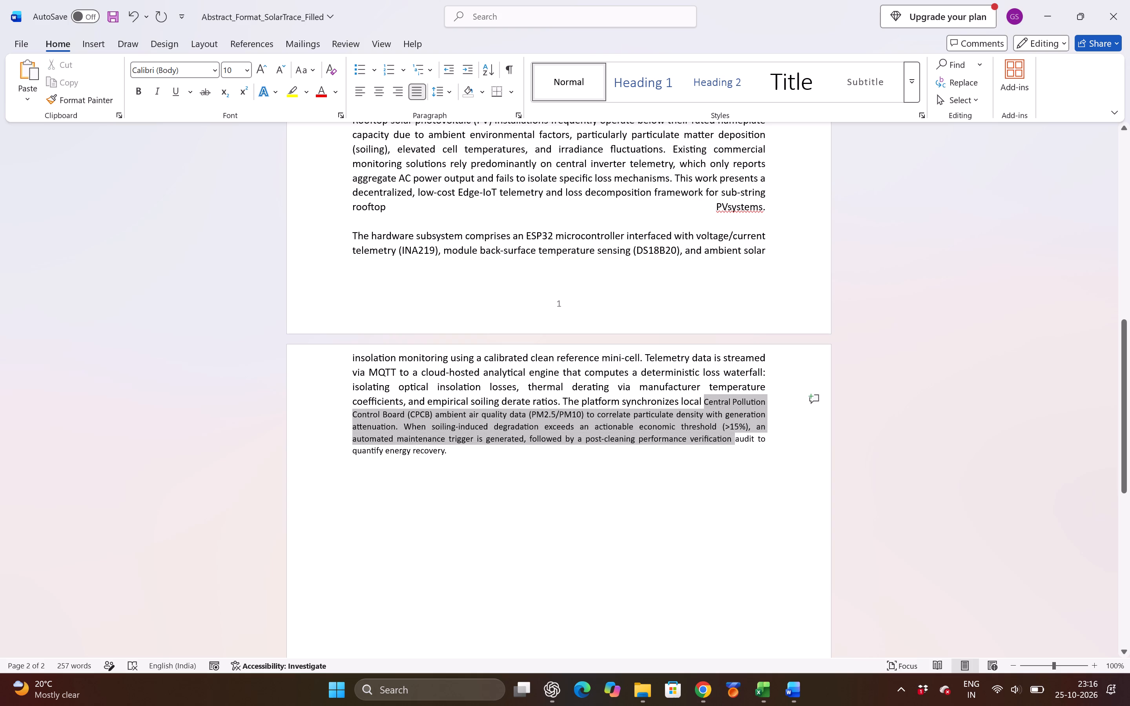
left_click_drag(737, 444, 757, 448)
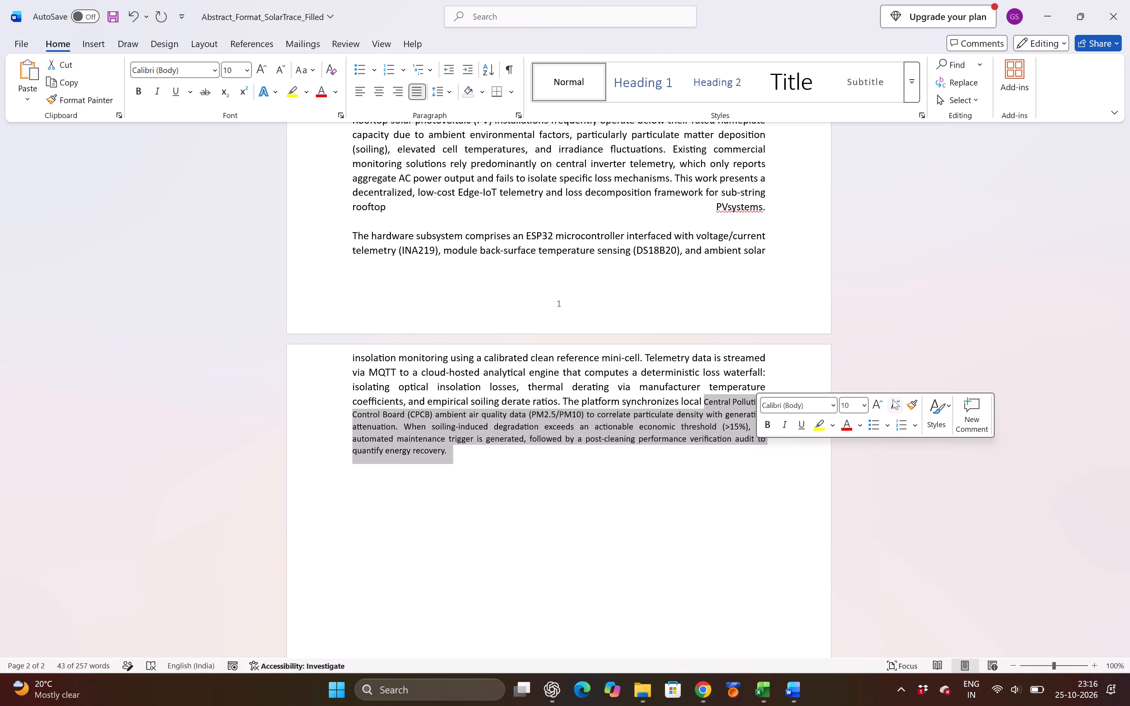
left_click(882, 403)
left_click(882, 403)
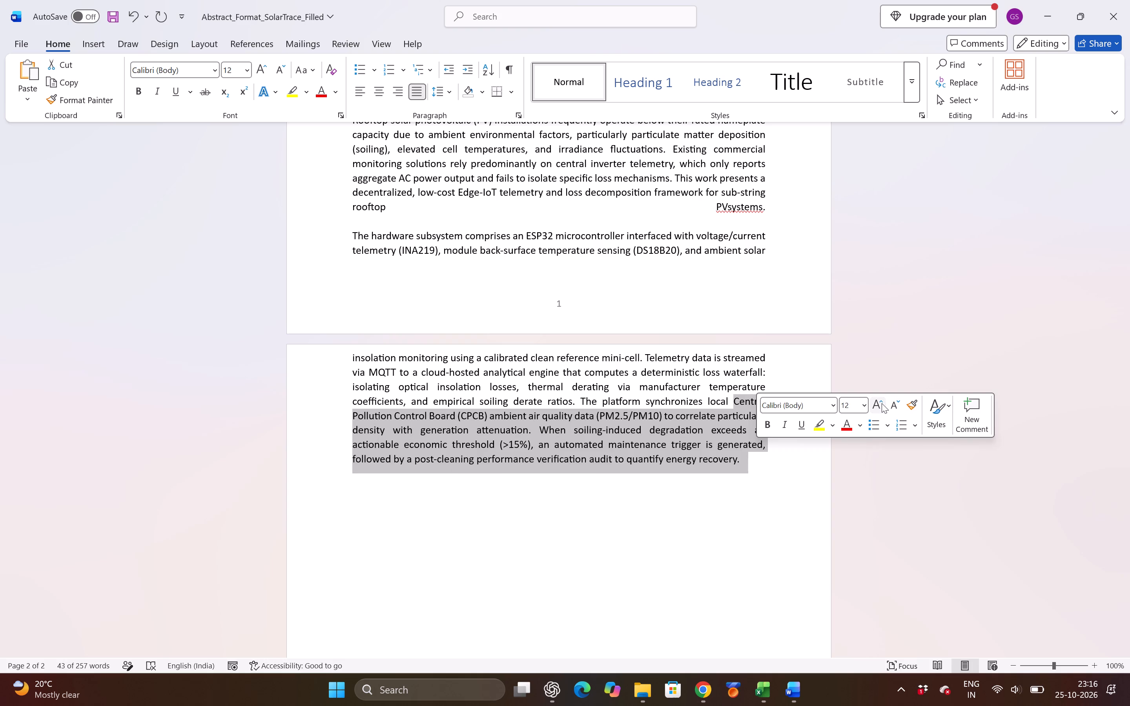
Delete surplus blank lines between the end of the abstract text and the "System Architecture & Data Flow" heading.
left_click(771, 496)
scroll(771, 496, "down", 2)
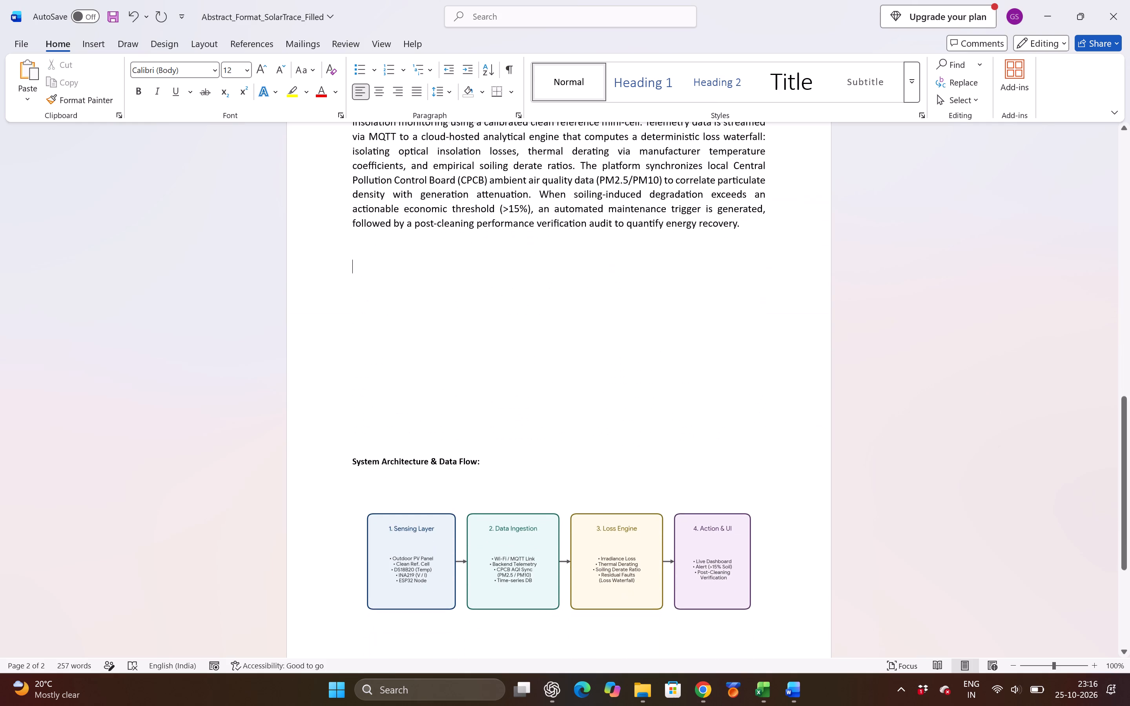
scroll(771, 496, "down", 1)
key("BackSpace")
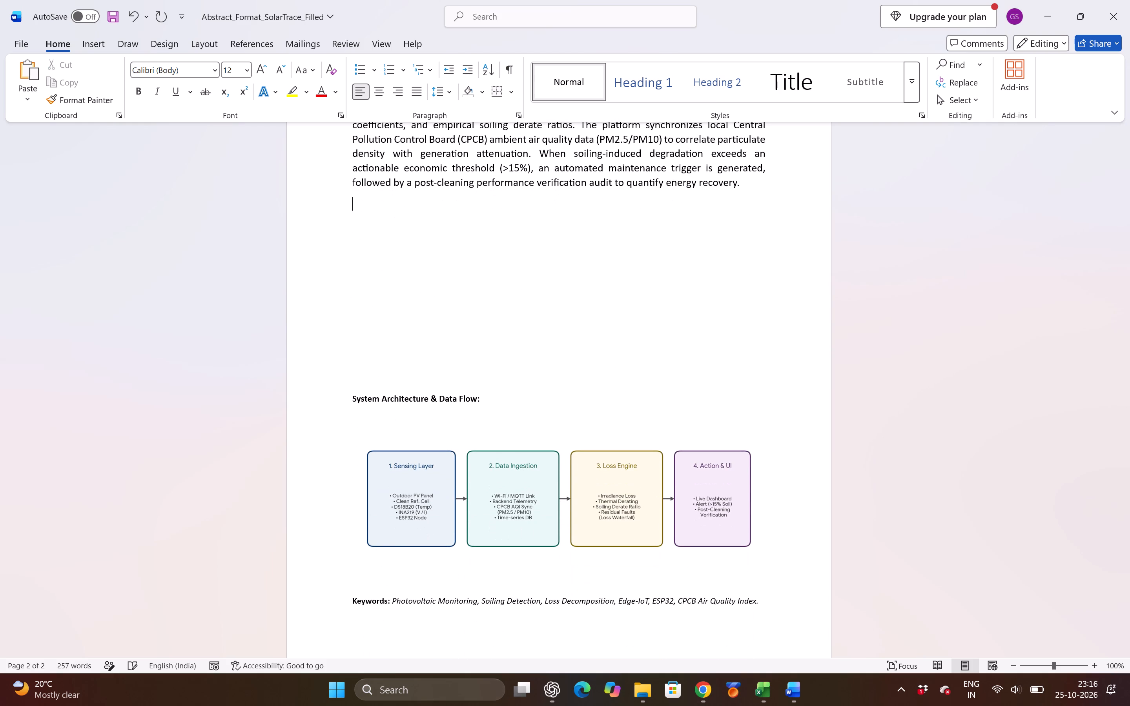
left_click(361, 382)
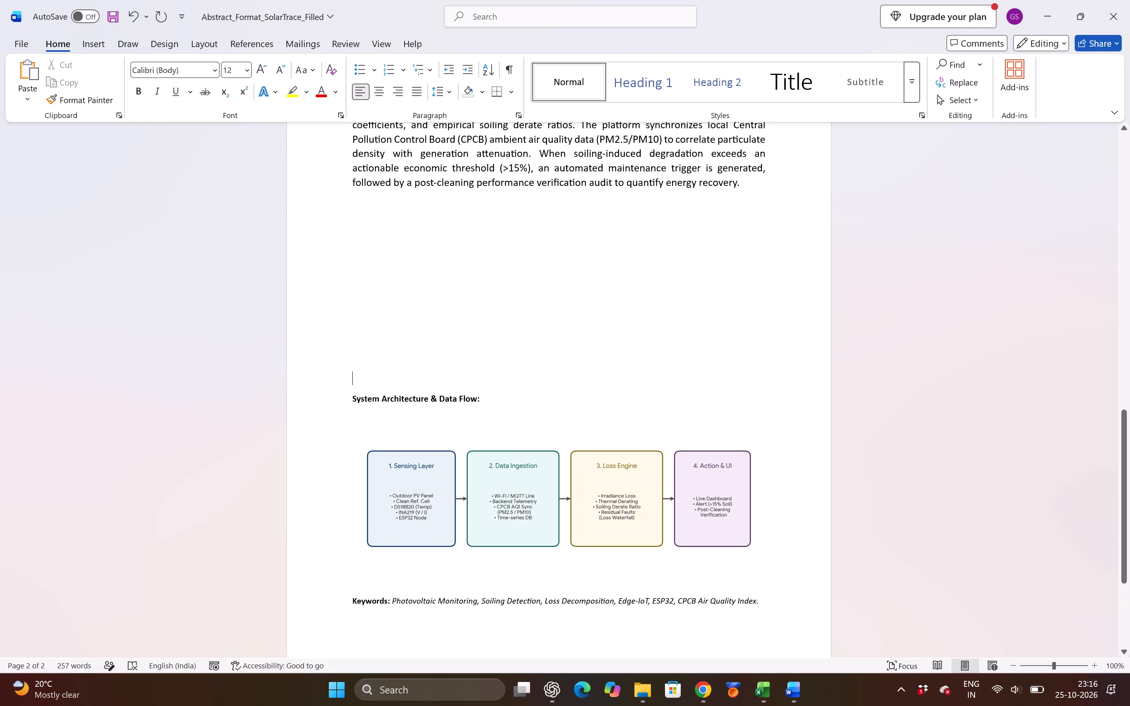
key("BackSpace")
key("BackSpace")
key("BackSpace")
Move "DEPARTMENT(IF YES)" onto its own line below "INTERDISCIPLINARY- YES" on page one and remove its leading spaces.
scroll(439, 436, "down", 2)
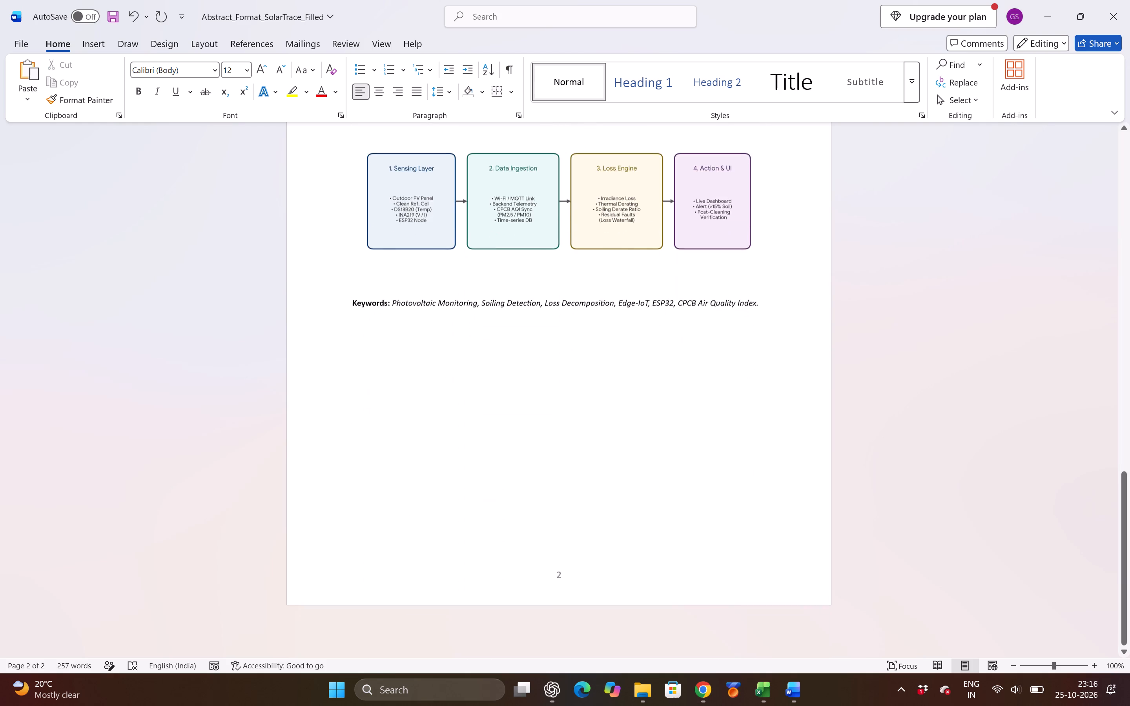
scroll(439, 436, "down", 1)
scroll(439, 436, "up", 6)
scroll(439, 436, "down", 1)
scroll(439, 436, "up", 1)
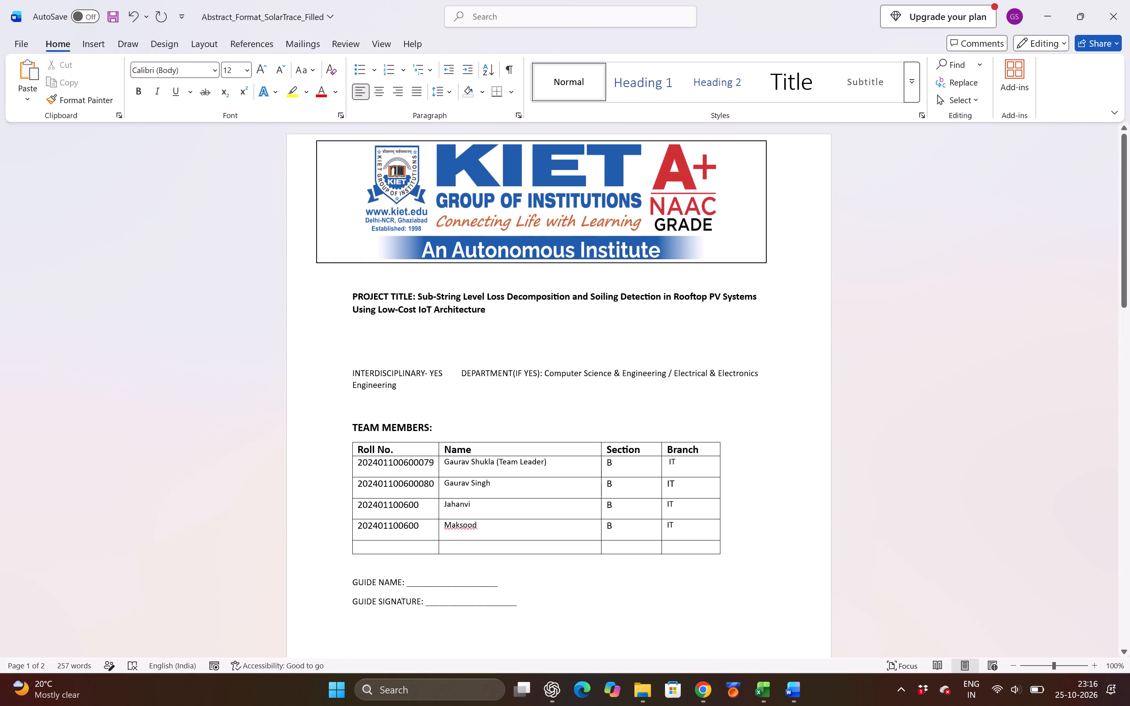
left_click(447, 370)
key("Return")
key("Right")
key("Right")
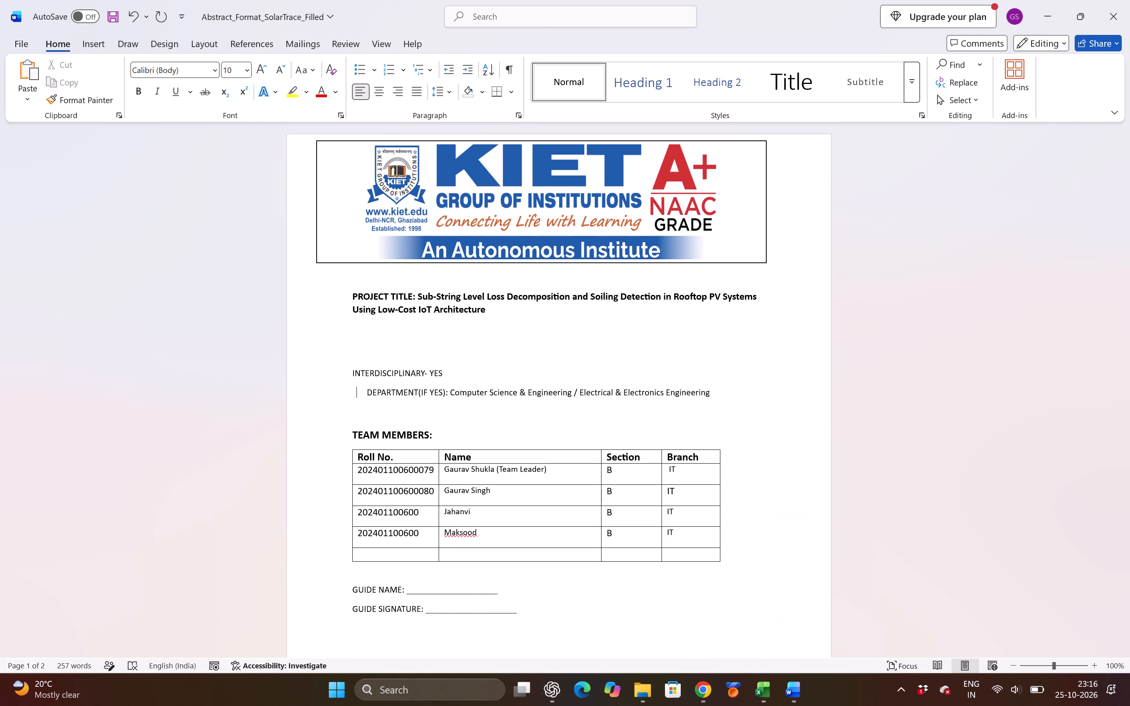
key("Right")
key("Right")
key("Right")
key("Right")
key("Right")
key("BackSpace")
key("BackSpace")
key("BackSpace")
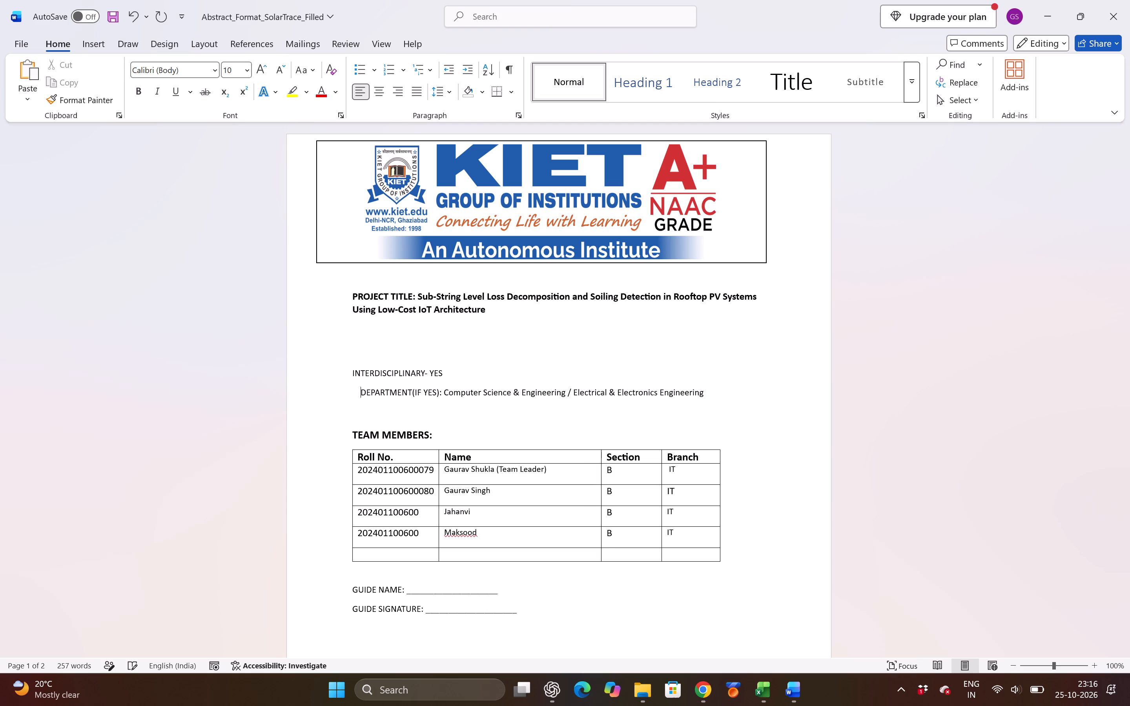
key("BackSpace")
key("BackSpace")
key("BackSpace")
key("BackSpace")
key("BackSpace")
key("Return")
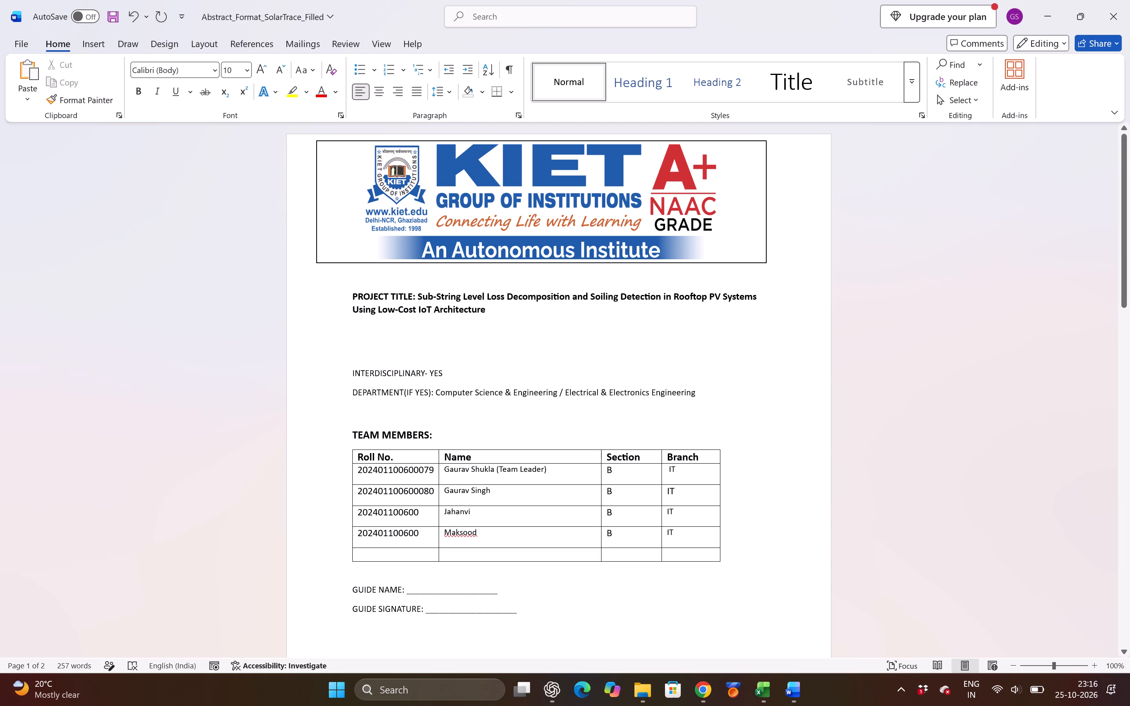
Delete "Computer Science & Engineering / Electrical & Electronics Engineering" from the department line, leaving its label.
left_click_drag(698, 393, 448, 388)
key("BackSpace")
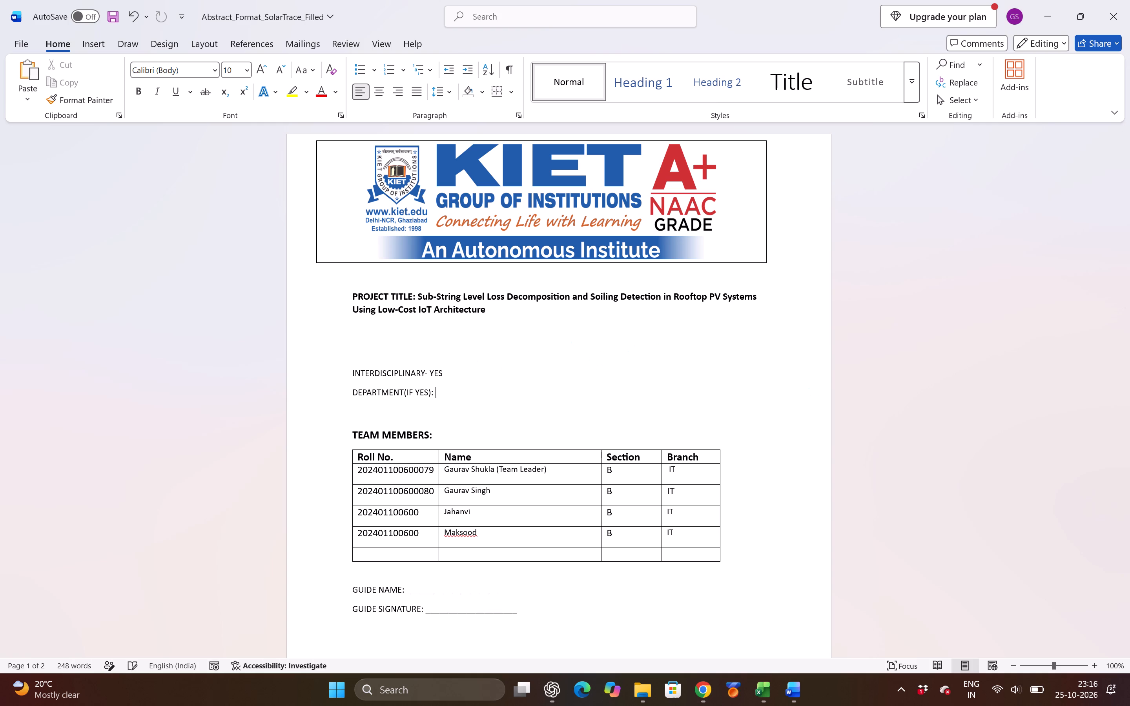
Change the INTERDISCIPLINARY answer to "NO".
left_click(443, 373)
key("BackSpace")
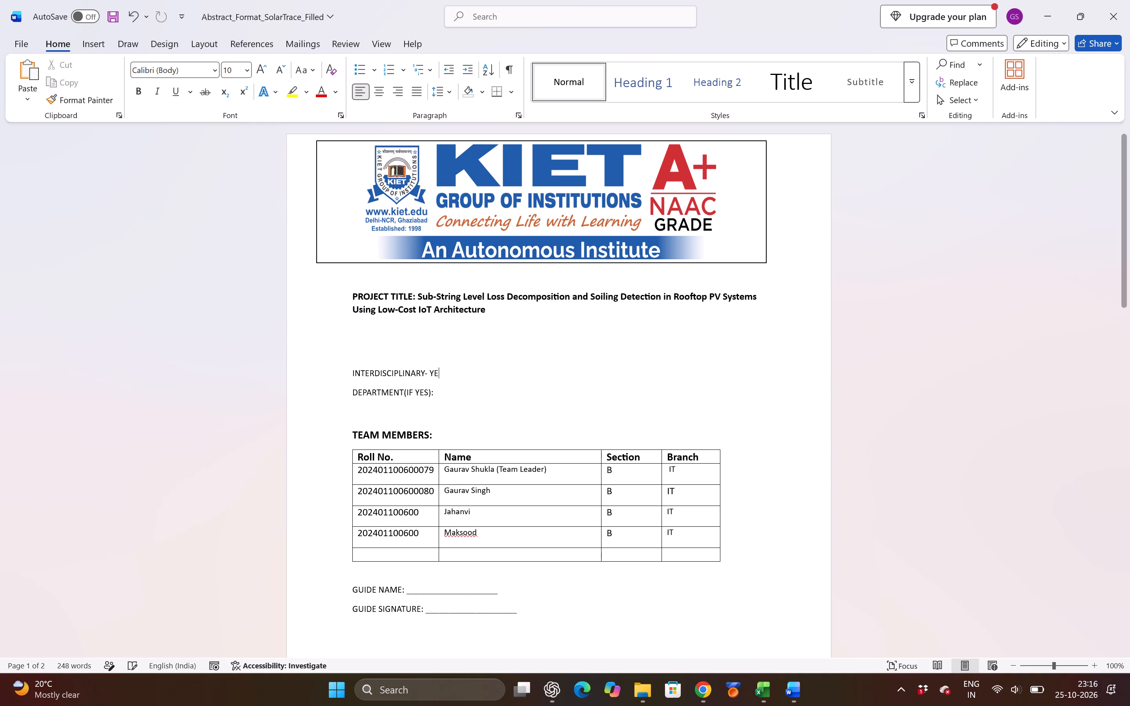
key("BackSpace")
key("BackSpace")
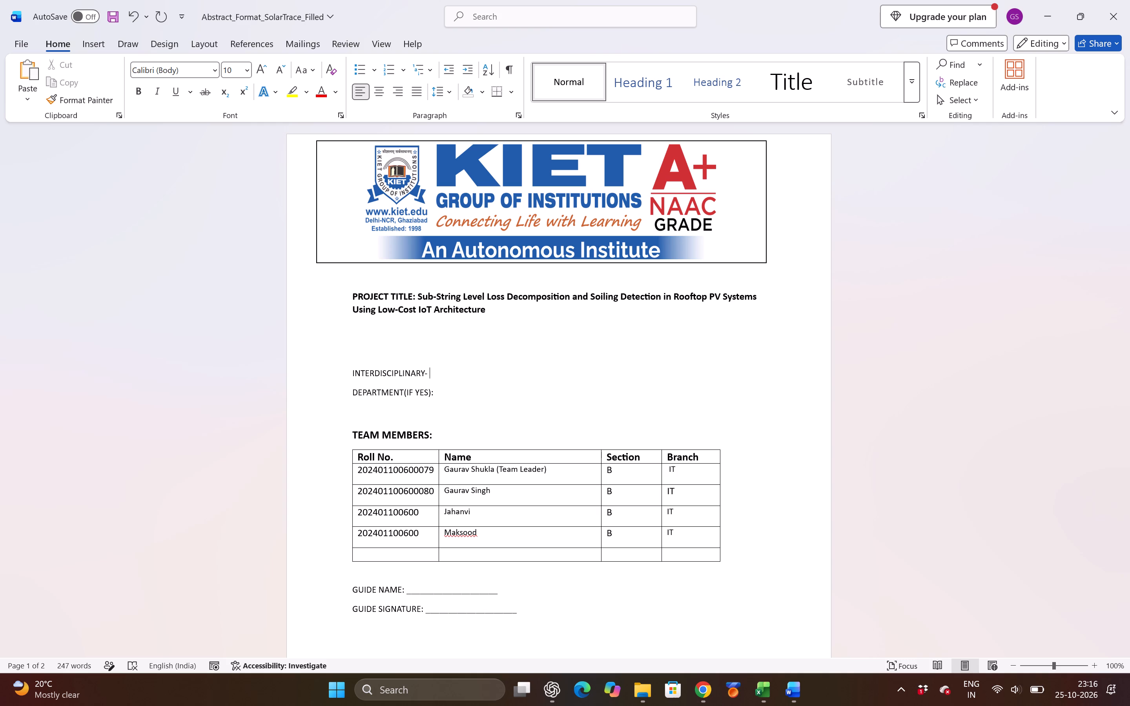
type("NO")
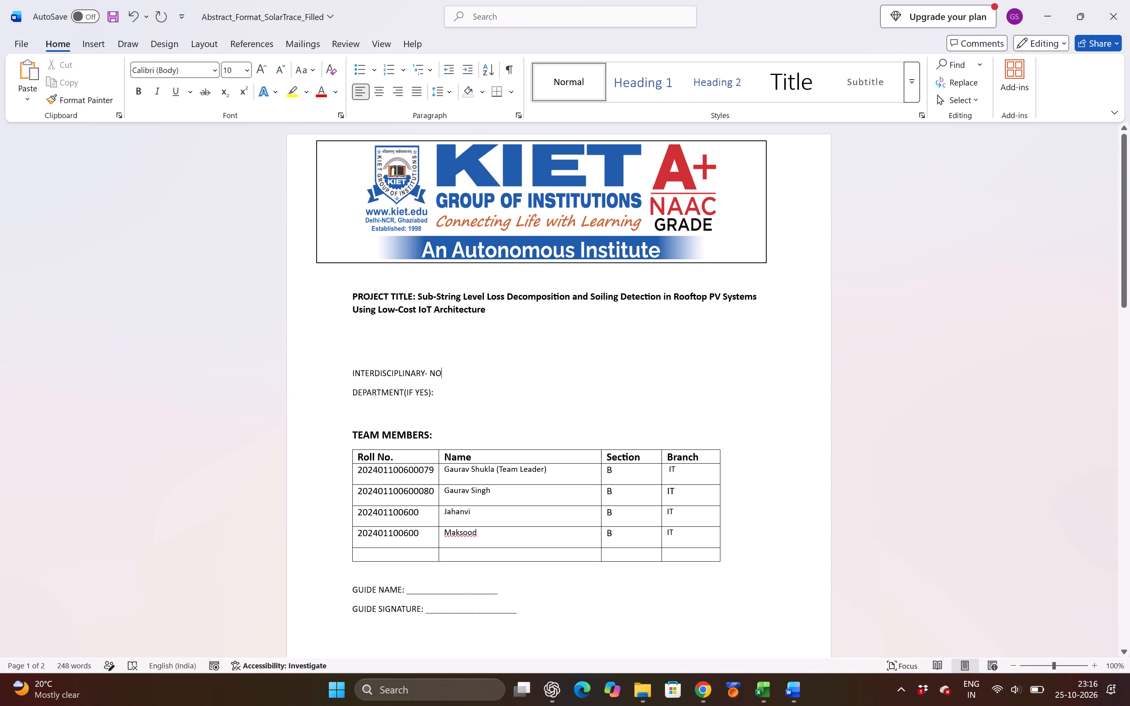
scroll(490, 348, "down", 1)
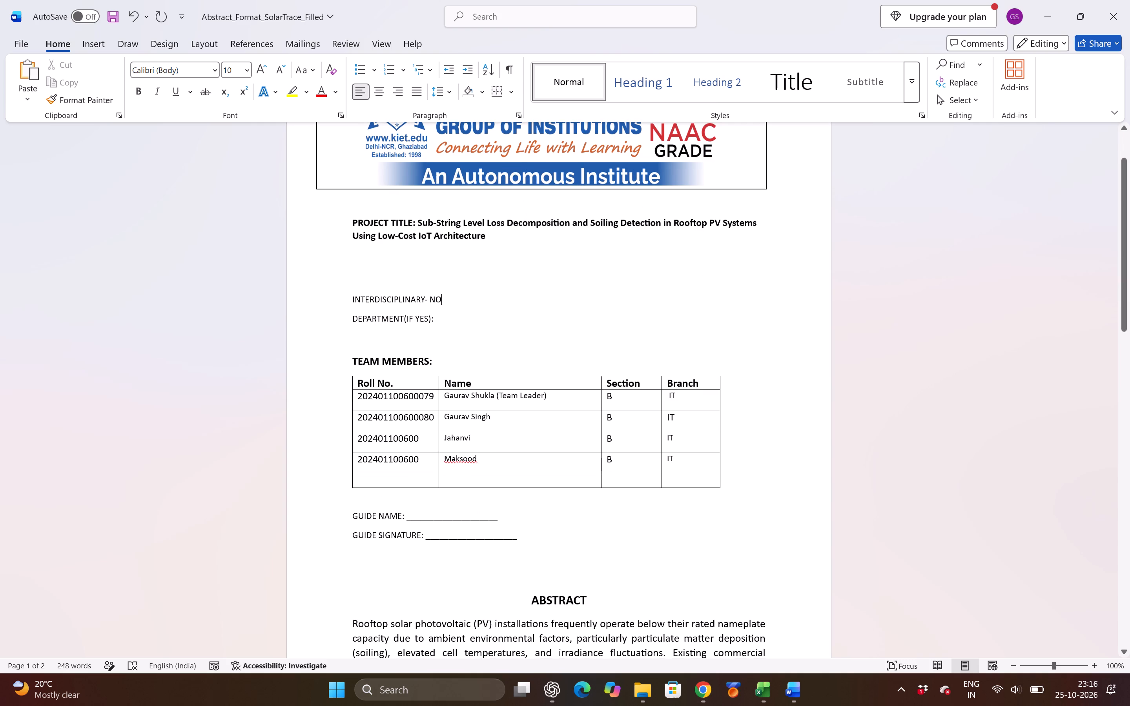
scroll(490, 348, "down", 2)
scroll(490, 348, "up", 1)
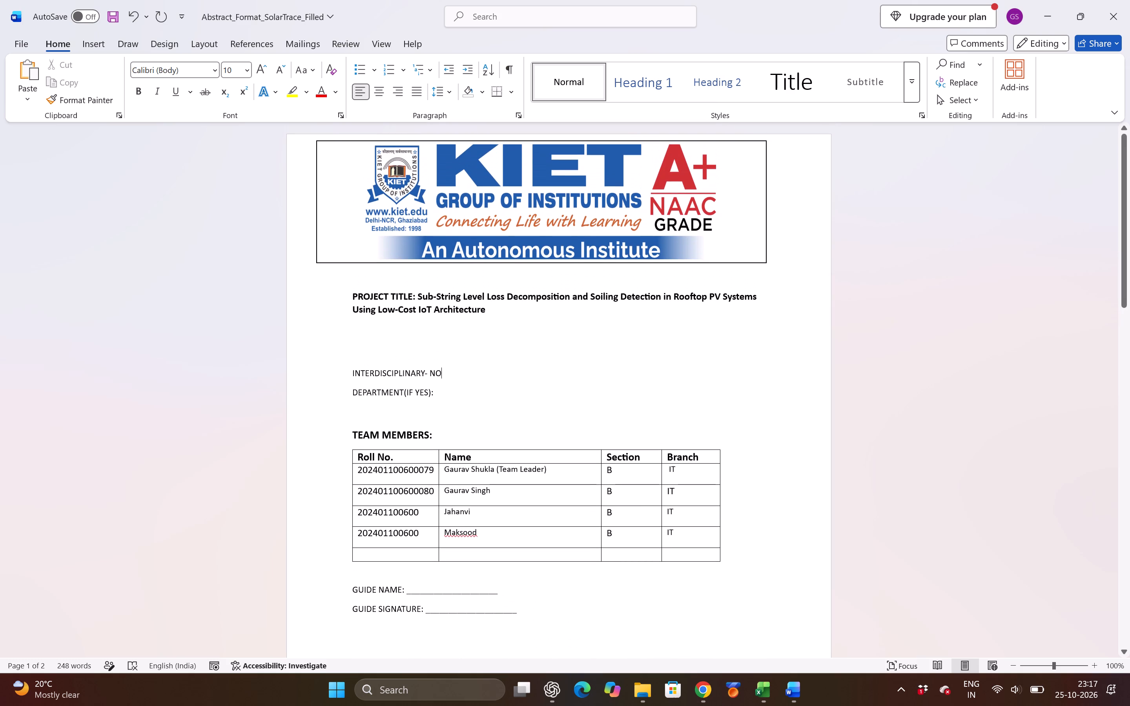
left_click(703, 683)
left_click_drag(477, 171, 84, 107)
left_click(19, 84)
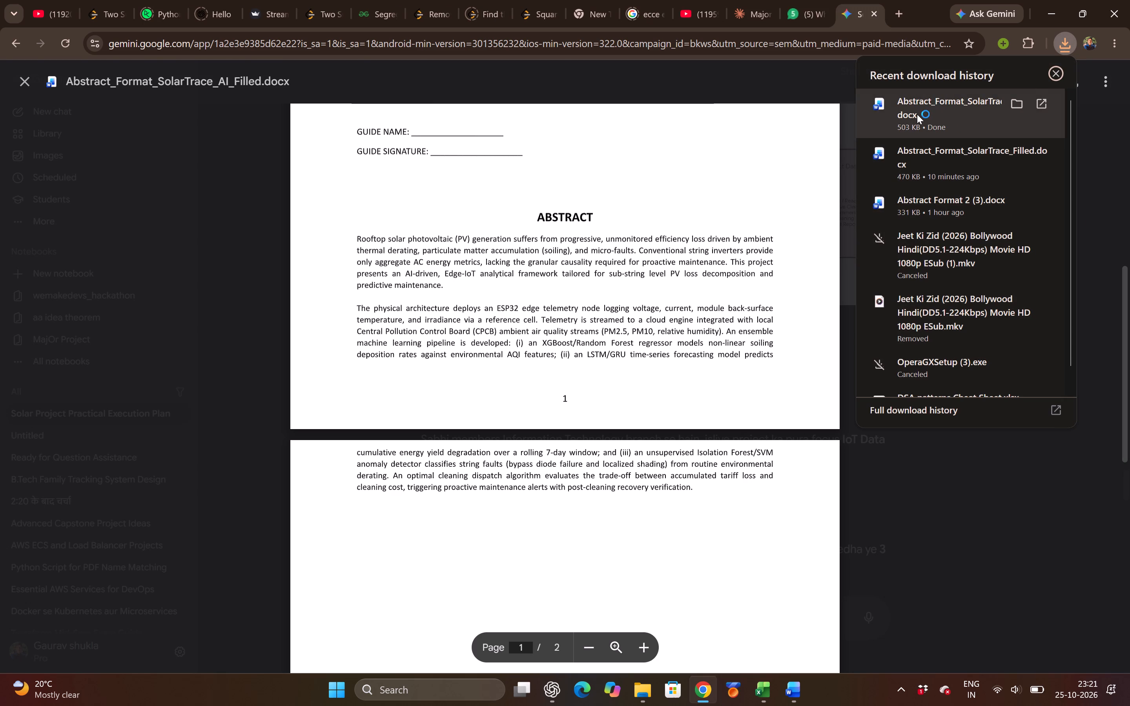
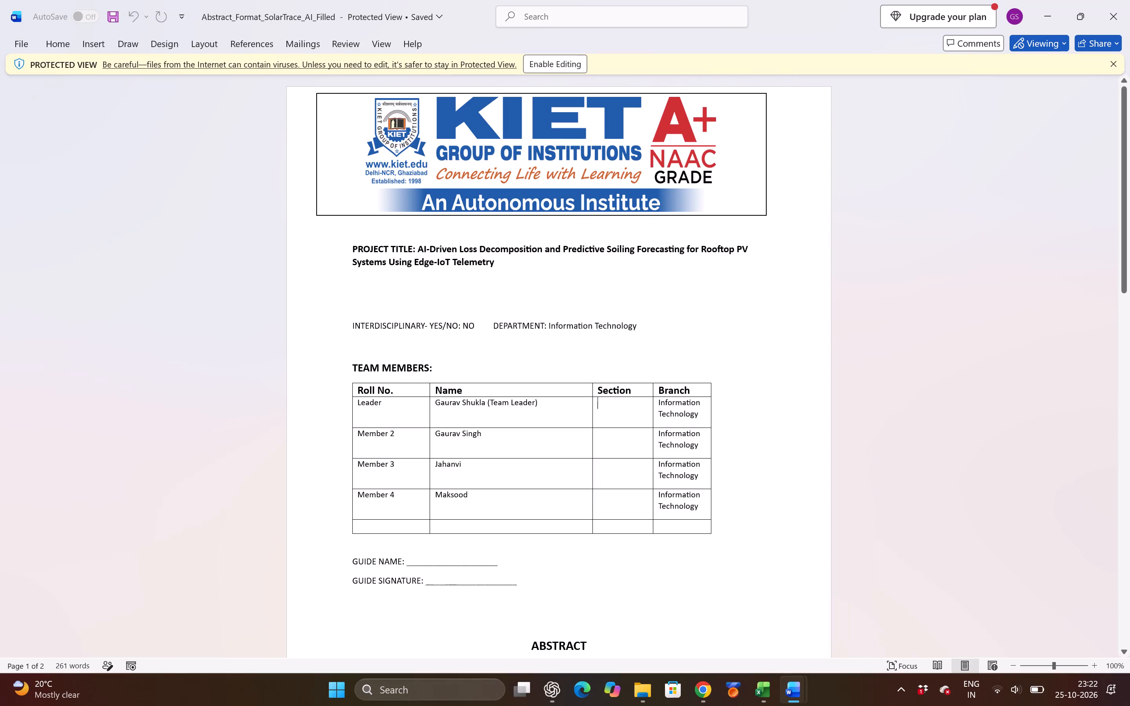
Enable editing of the downloaded abstract and enter section B for all four members in the team table.
left_click(565, 62)
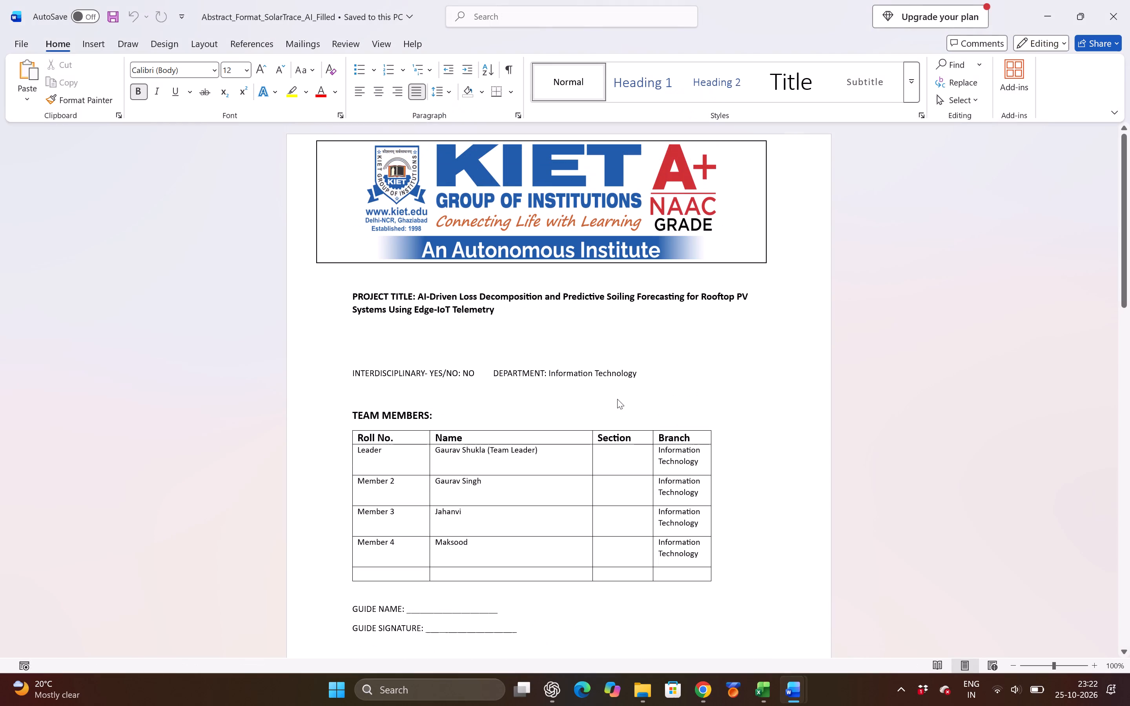
left_click(612, 455)
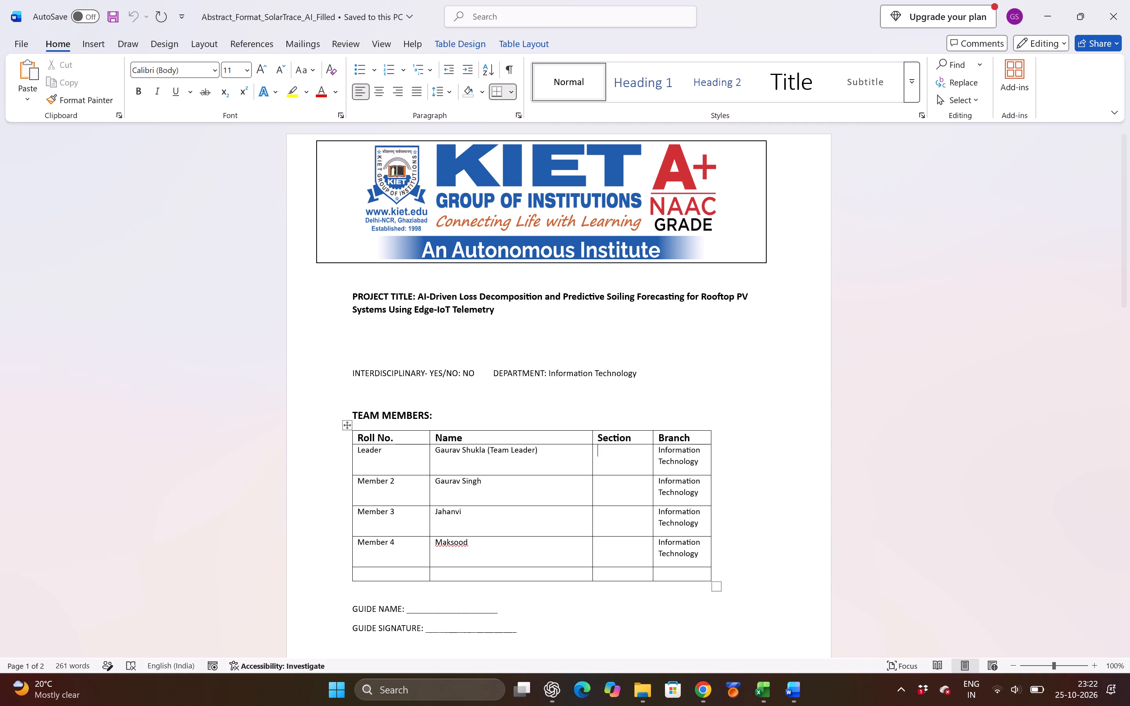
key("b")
key("Down")
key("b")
key("Down")
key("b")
key("Down")
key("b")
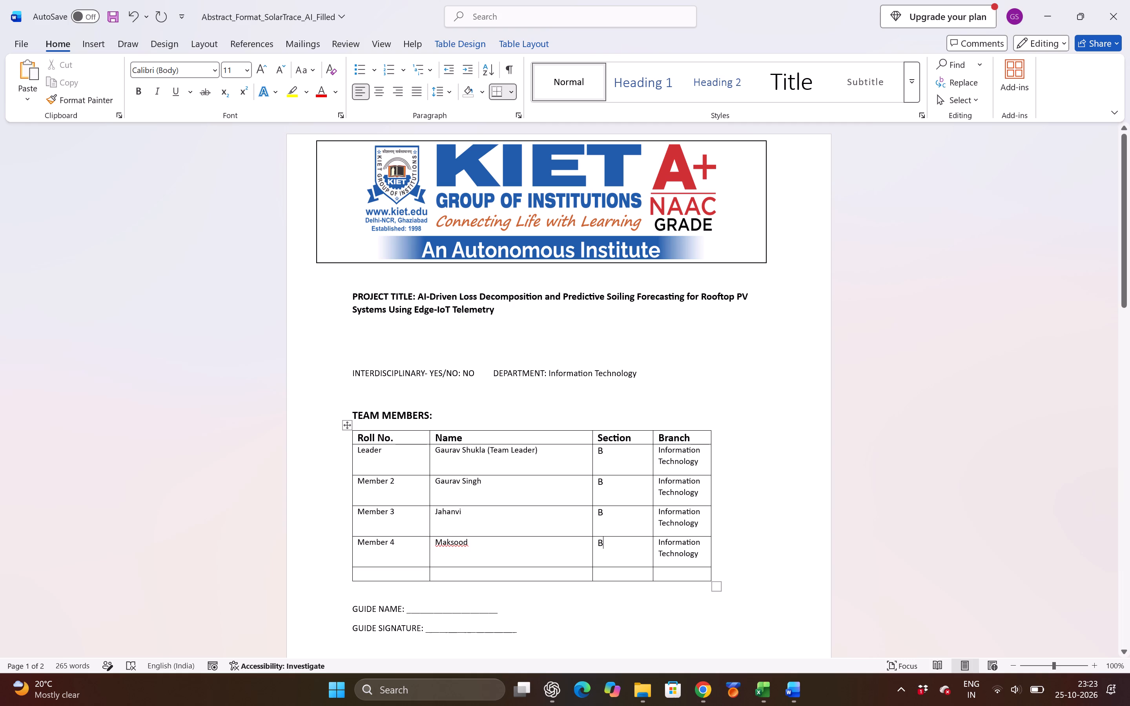
Replace the "Leader" placeholder in the Roll No. column with the team leader's roll number.
left_click_drag(389, 449, 347, 449)
key("BackSpace")
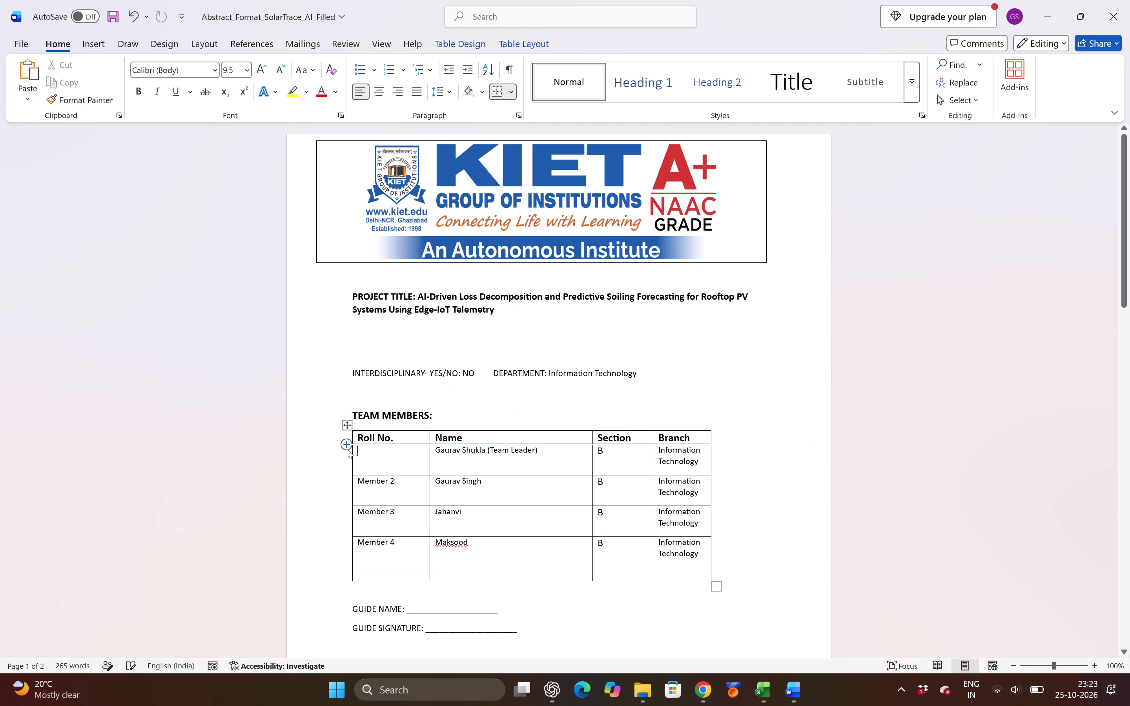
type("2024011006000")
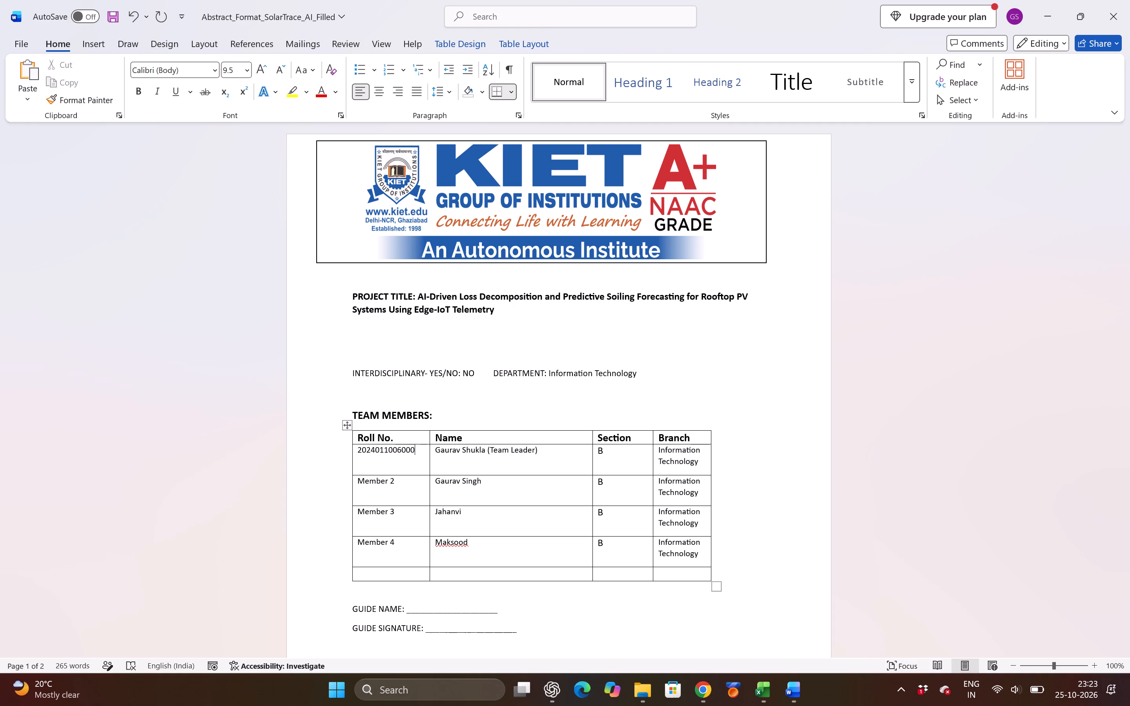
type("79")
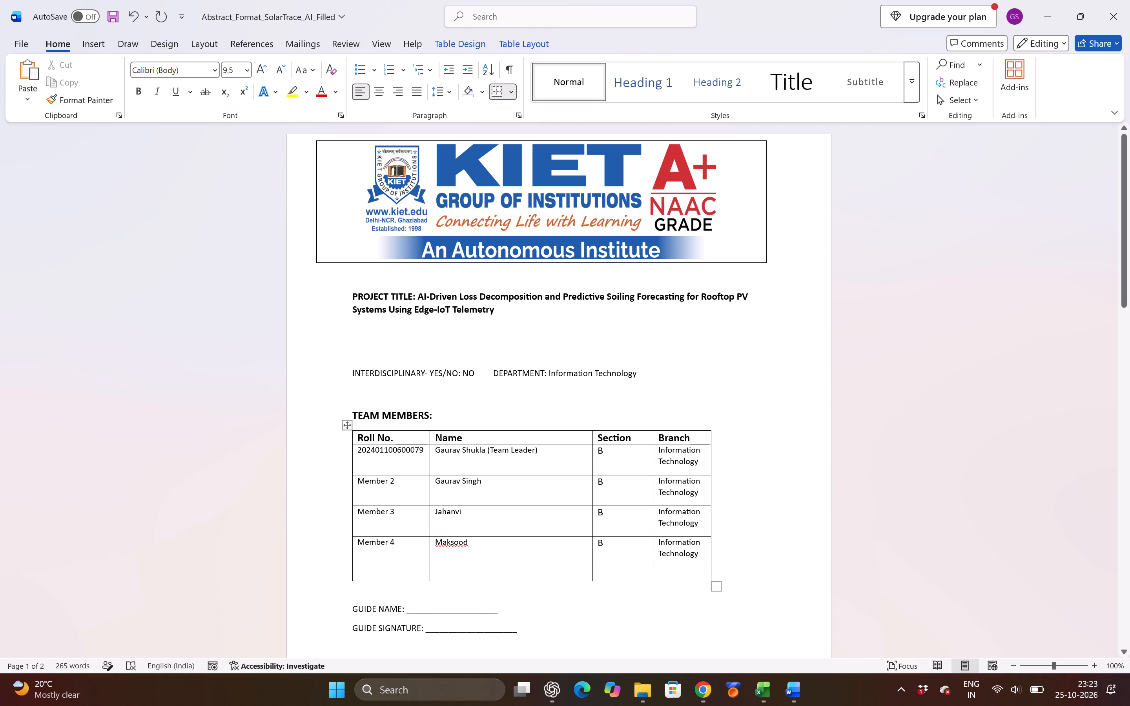
Copy the leader's roll number over the Member 2, Member 3 and Member 4 placeholders in the Roll No. column.
left_click_drag(425, 451, 352, 449)
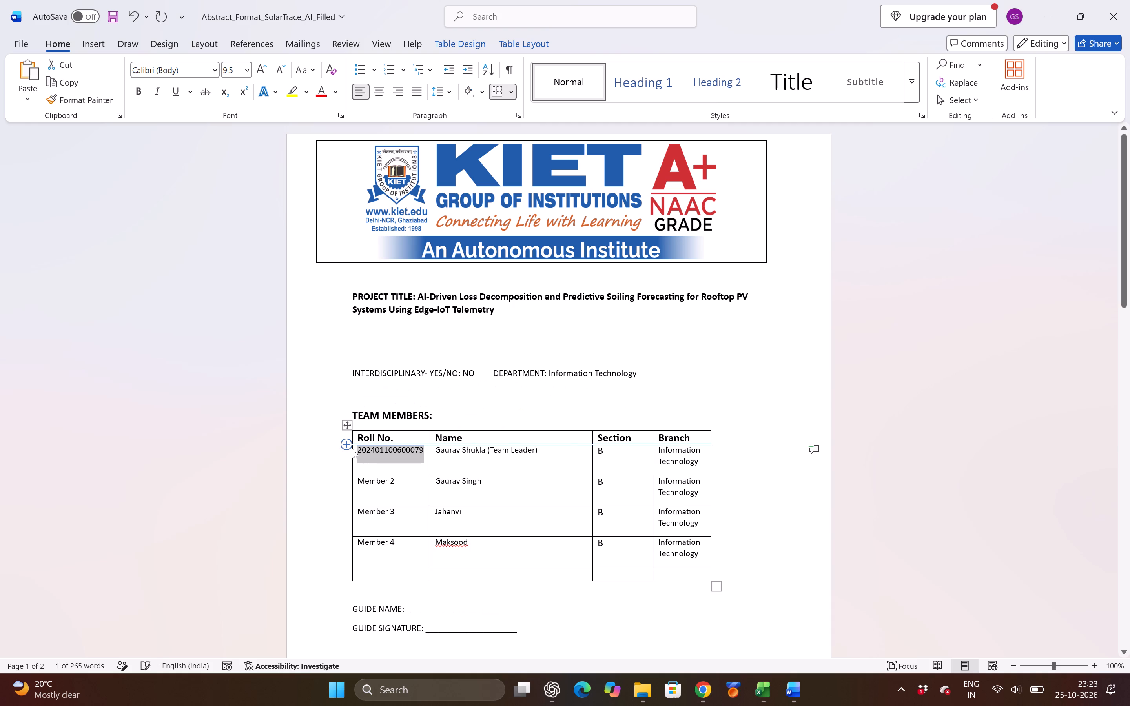
key("ctrl+c")
left_click_drag(399, 482, 359, 481)
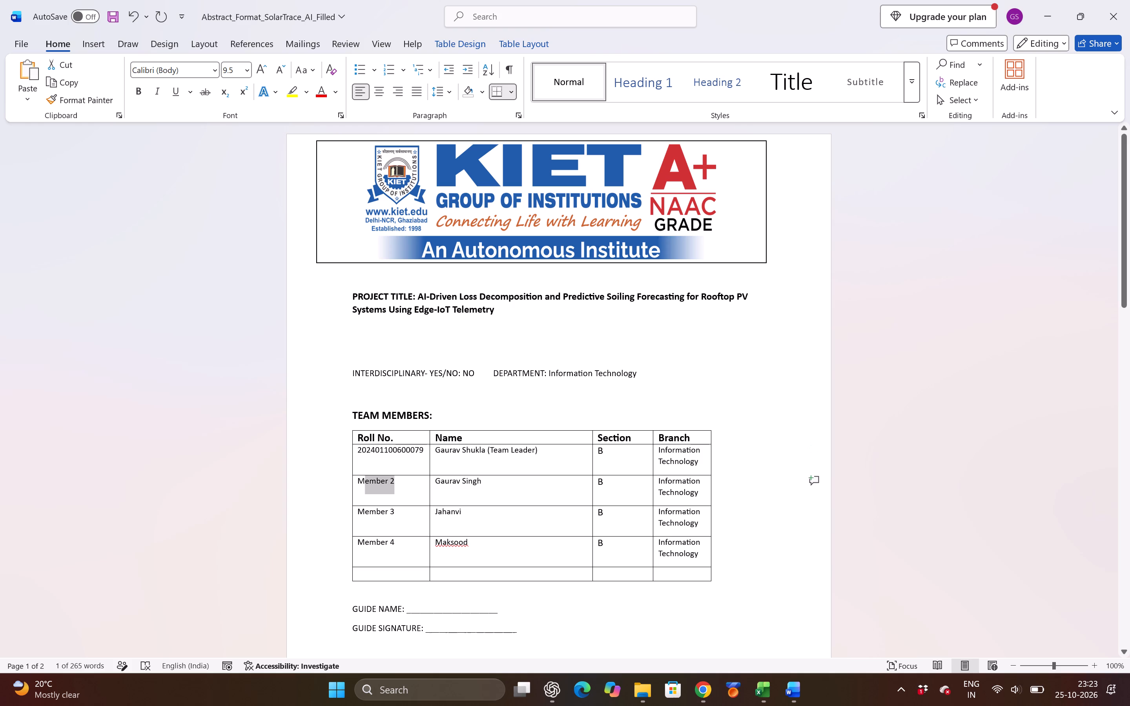
left_click_drag(359, 481, 346, 479)
key("ctrl+v")
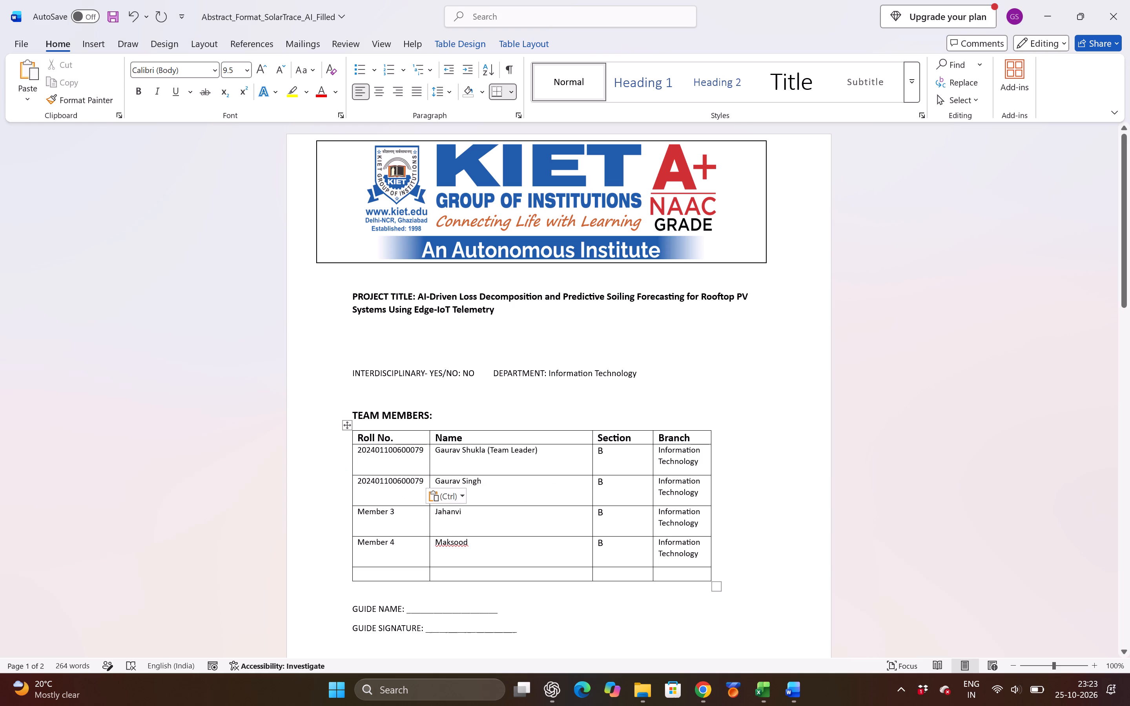
left_click_drag(399, 511, 339, 511)
key("ctrl+v")
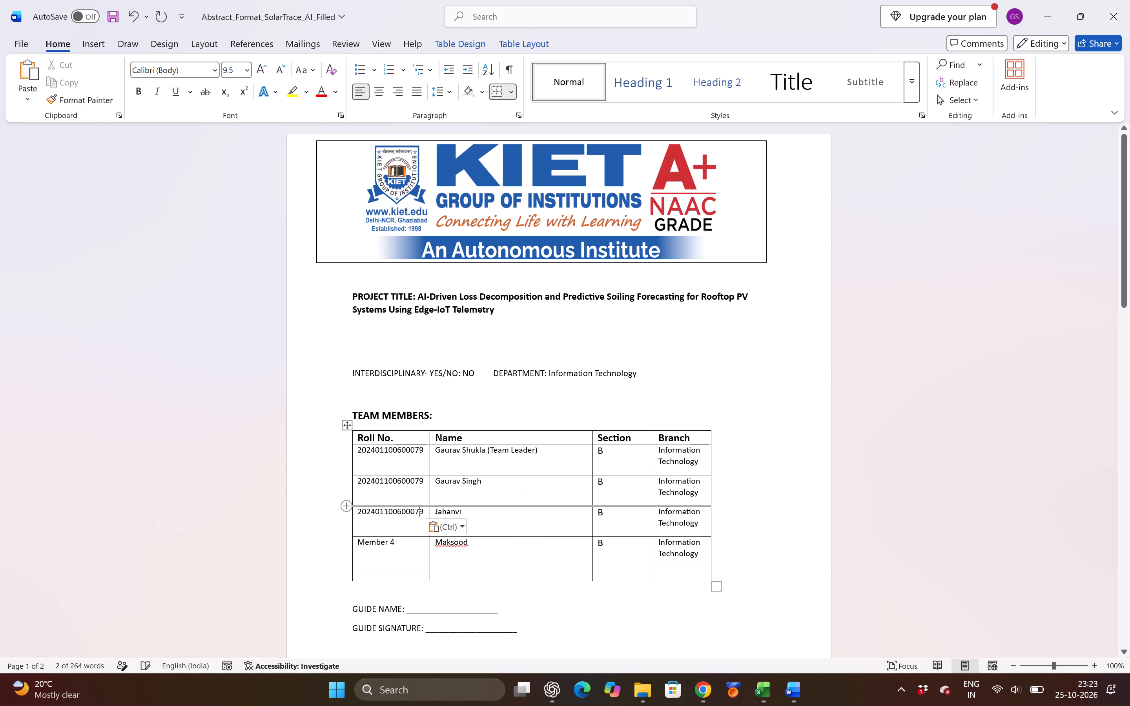
left_click_drag(401, 544, 343, 540)
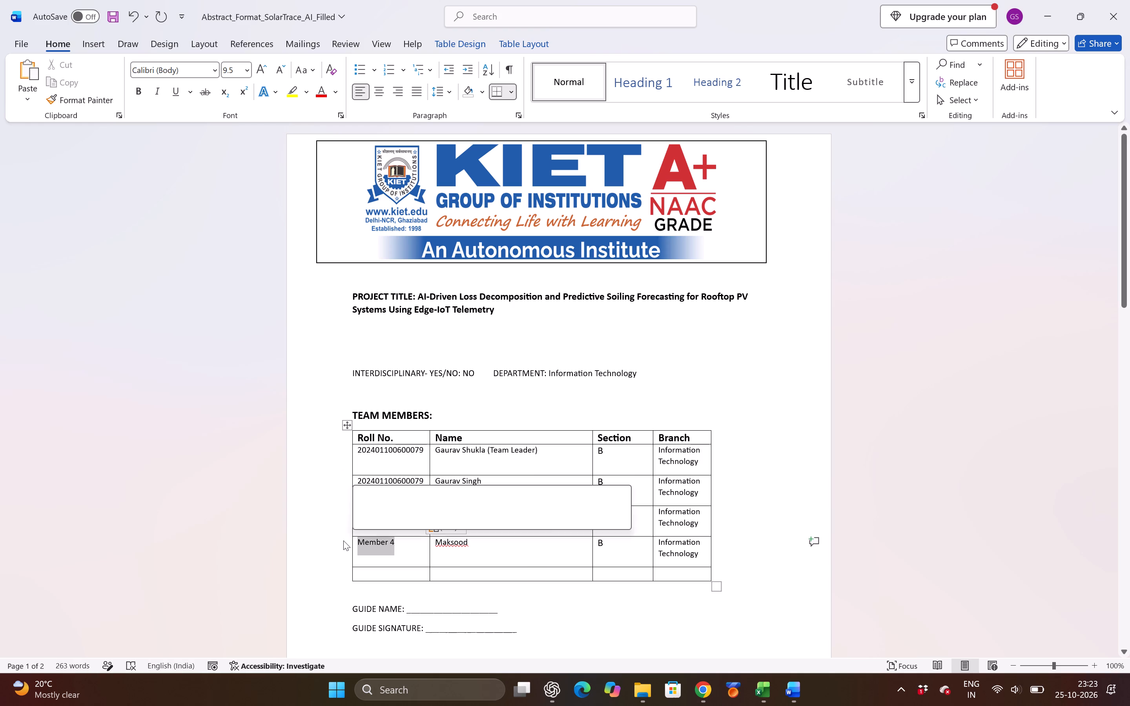
key("ctrl+v")
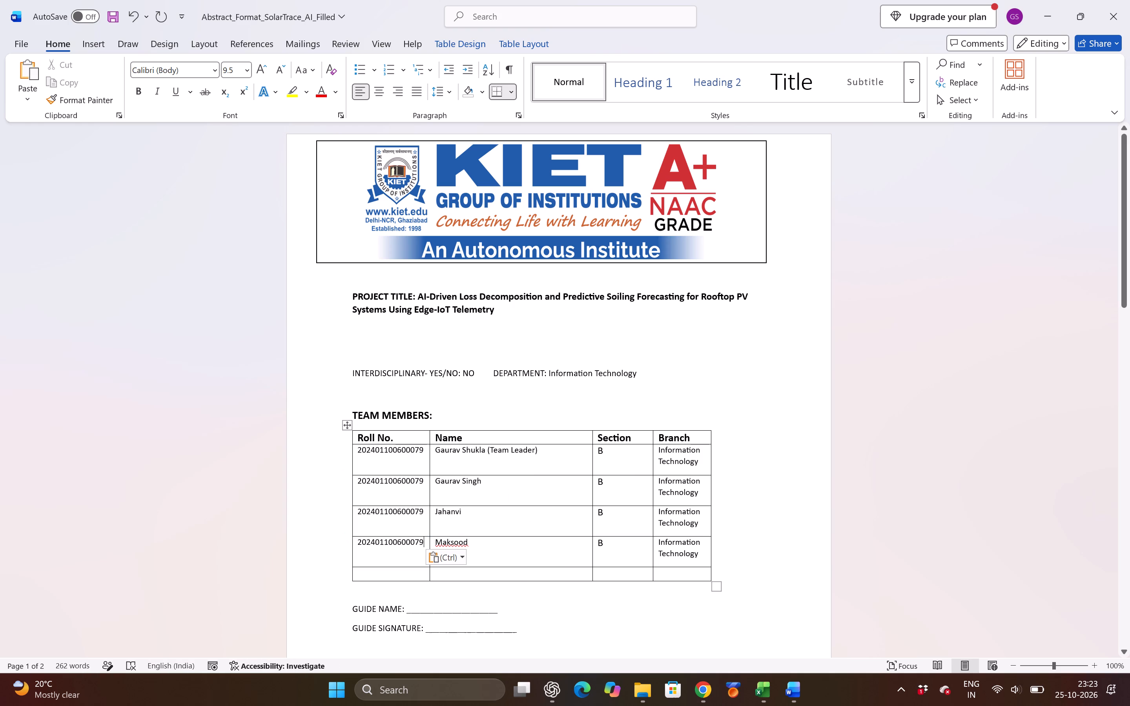
Correct the final digits of the copied roll numbers for members 4, 3 and 2 to match each member's own number.
key("BackSpace")
key("BackSpace")
key("BackSpace")
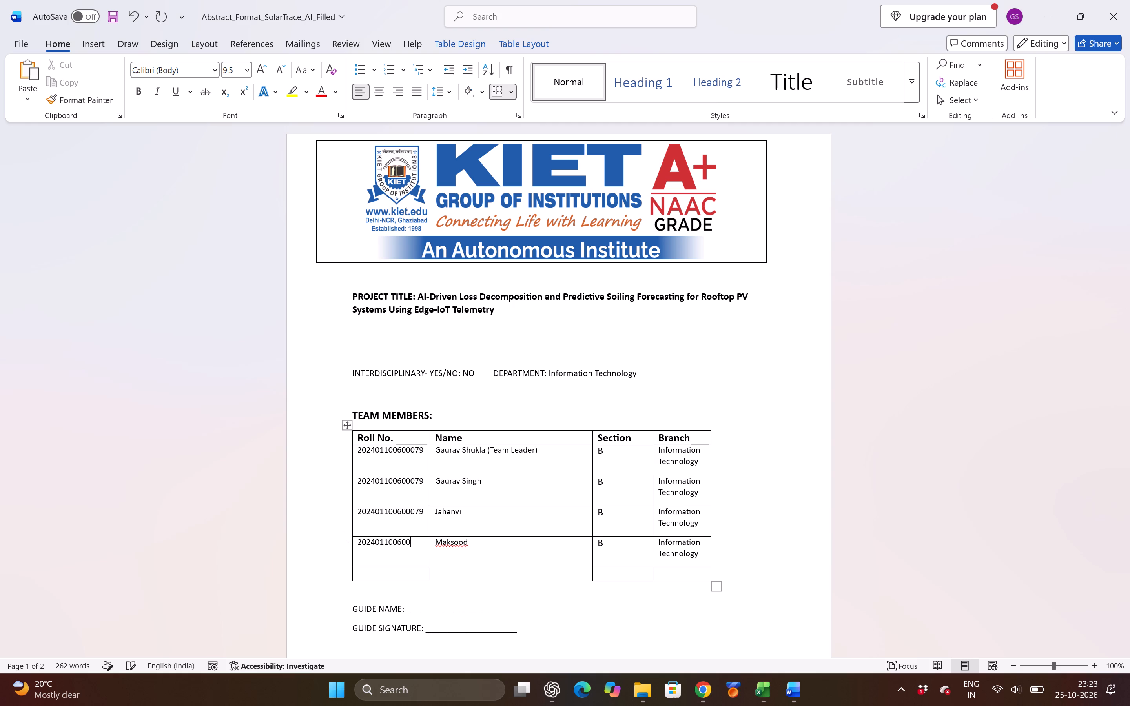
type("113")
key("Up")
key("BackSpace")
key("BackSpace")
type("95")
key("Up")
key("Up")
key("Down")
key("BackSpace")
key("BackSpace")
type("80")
Add the surname after the third team member's first name in the Name column.
left_click(476, 517)
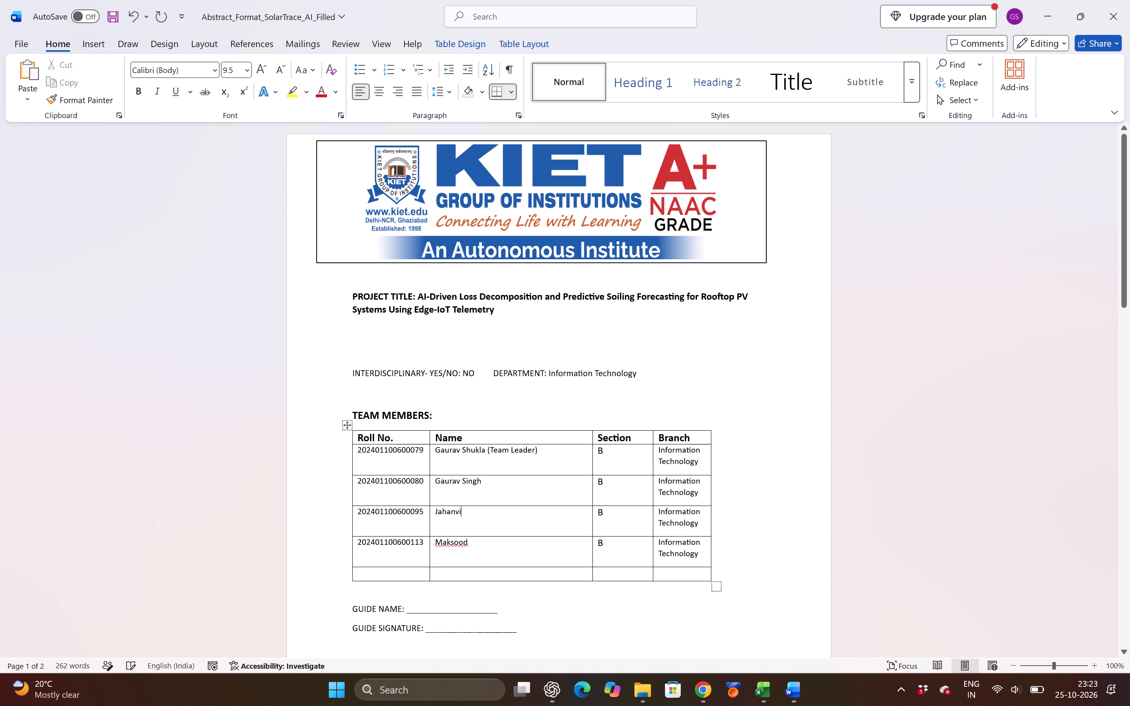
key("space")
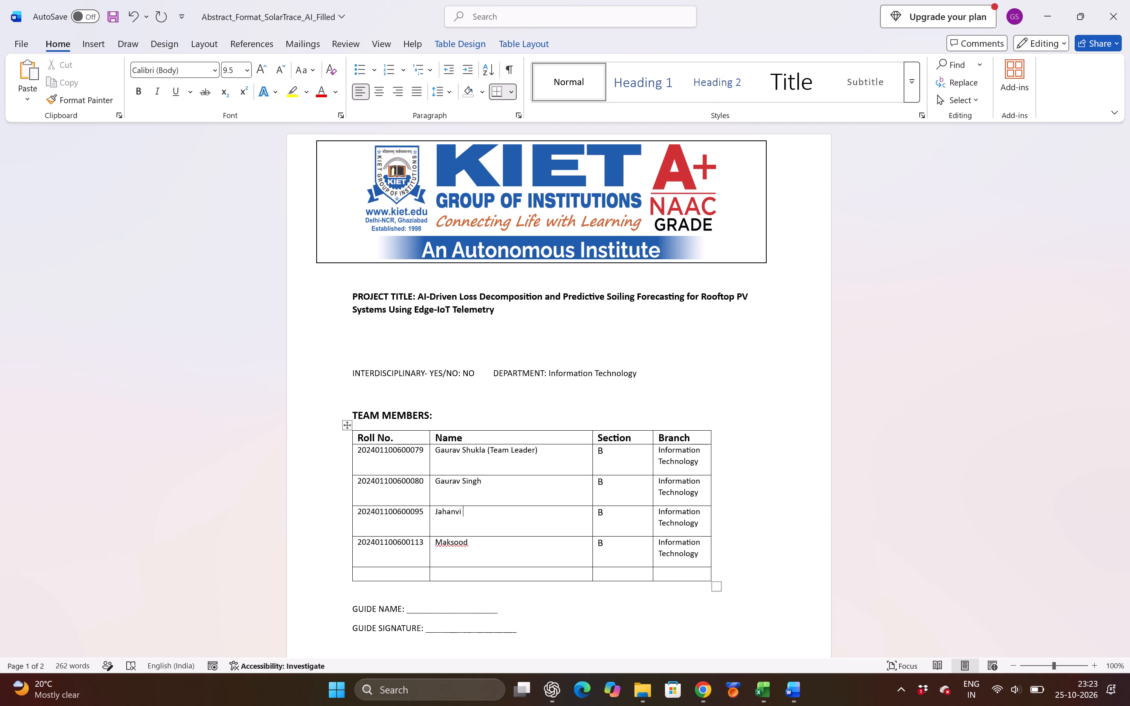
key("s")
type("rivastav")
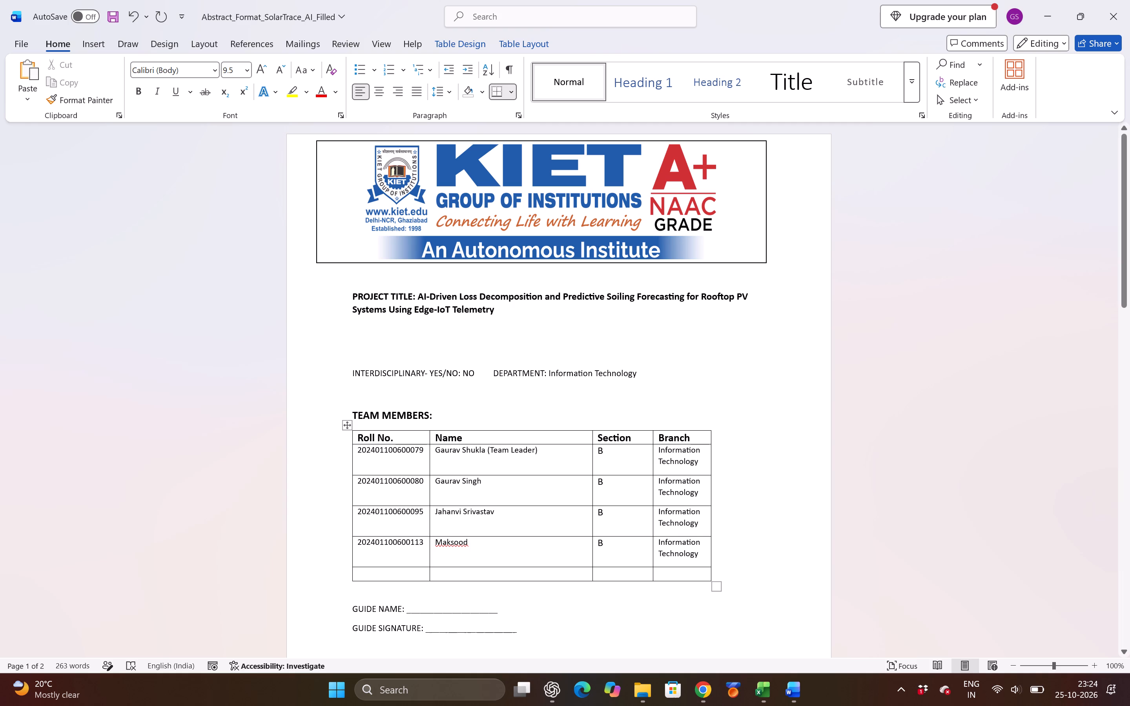
Enlarge the whole PROJECT TITLE paragraph to font size 16.
left_click_drag(497, 312, 374, 293)
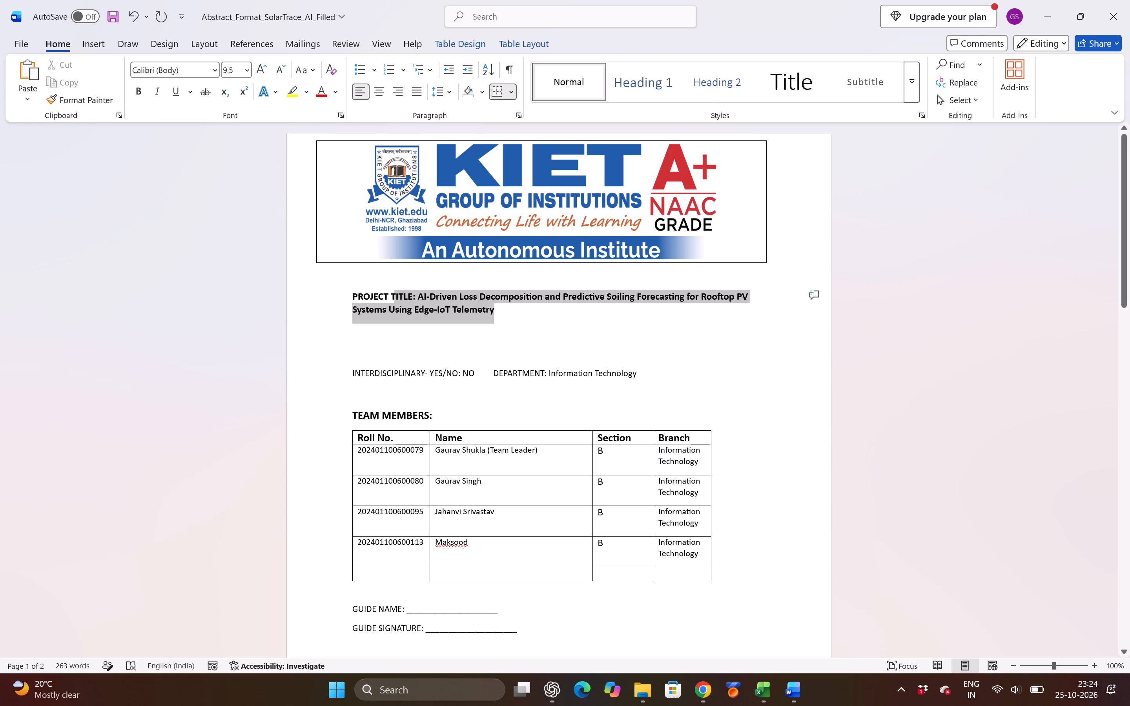
left_click_drag(374, 293, 341, 290)
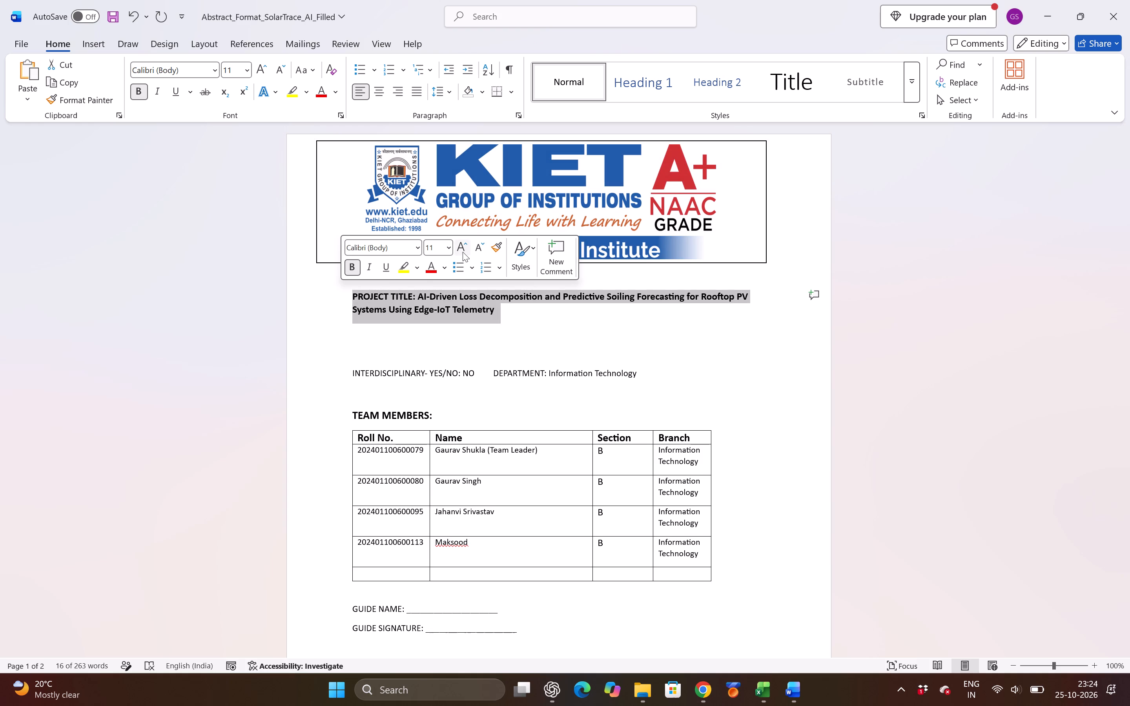
left_click(463, 252)
left_click(463, 252)
left_click(463, 252)
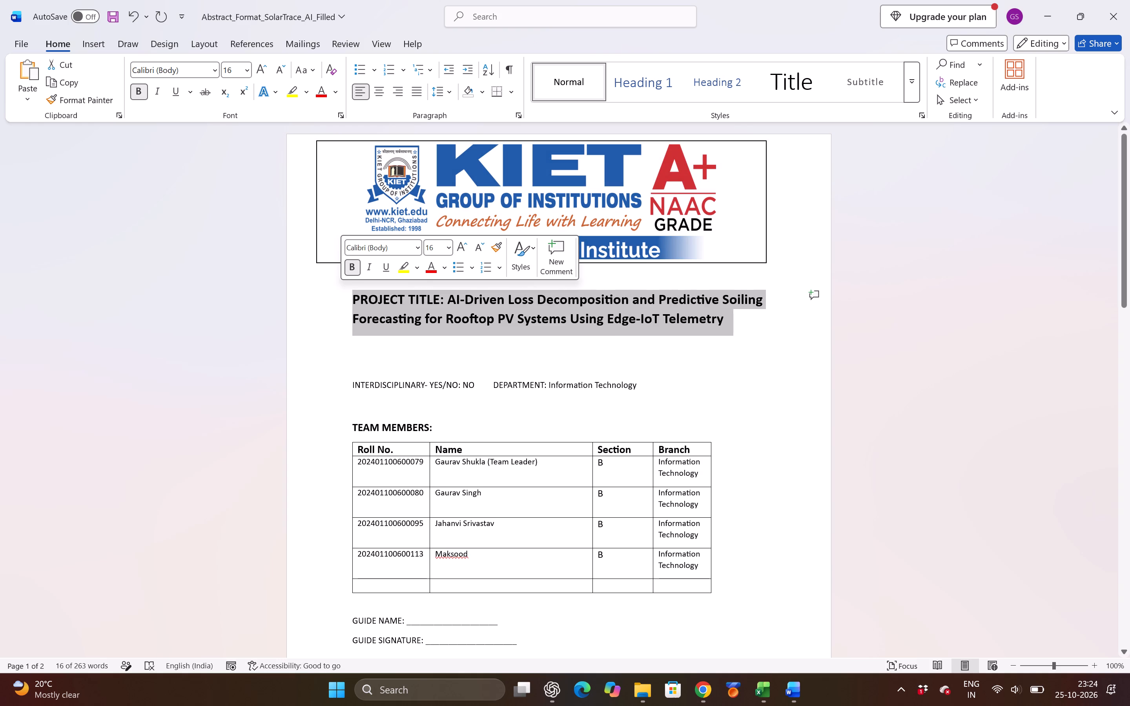
left_click(479, 338)
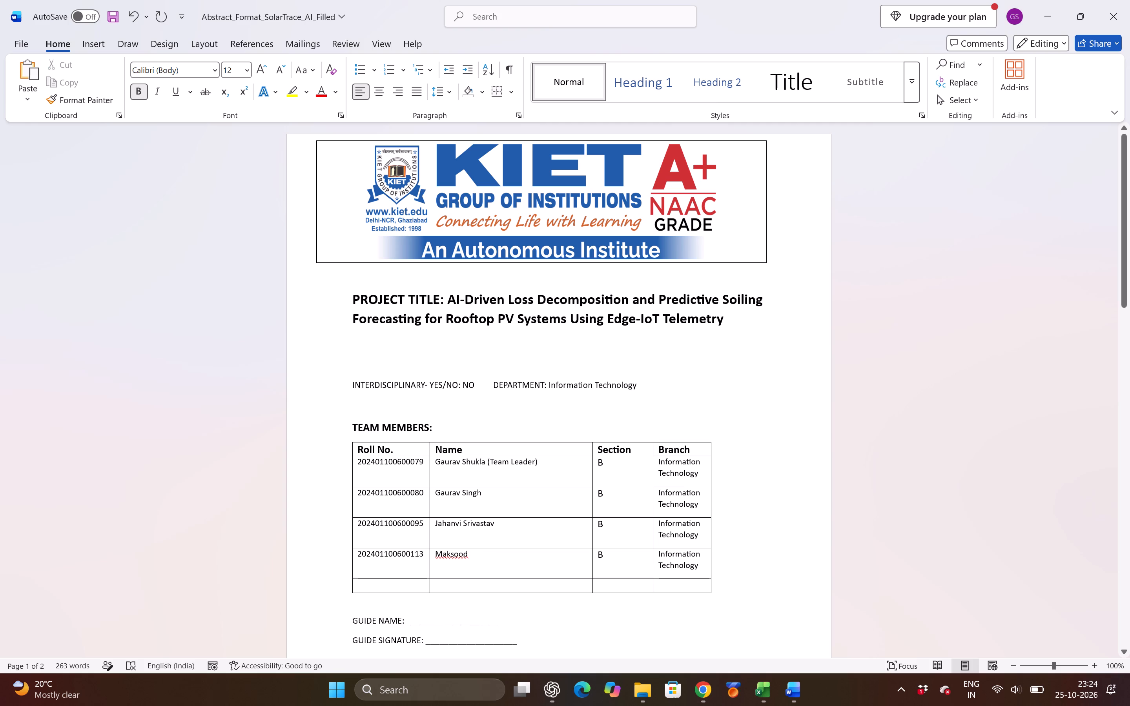
Enlarge the INTERDISCIPLINARY and DEPARTMENT line to font size 12.
left_click_drag(643, 386, 363, 384)
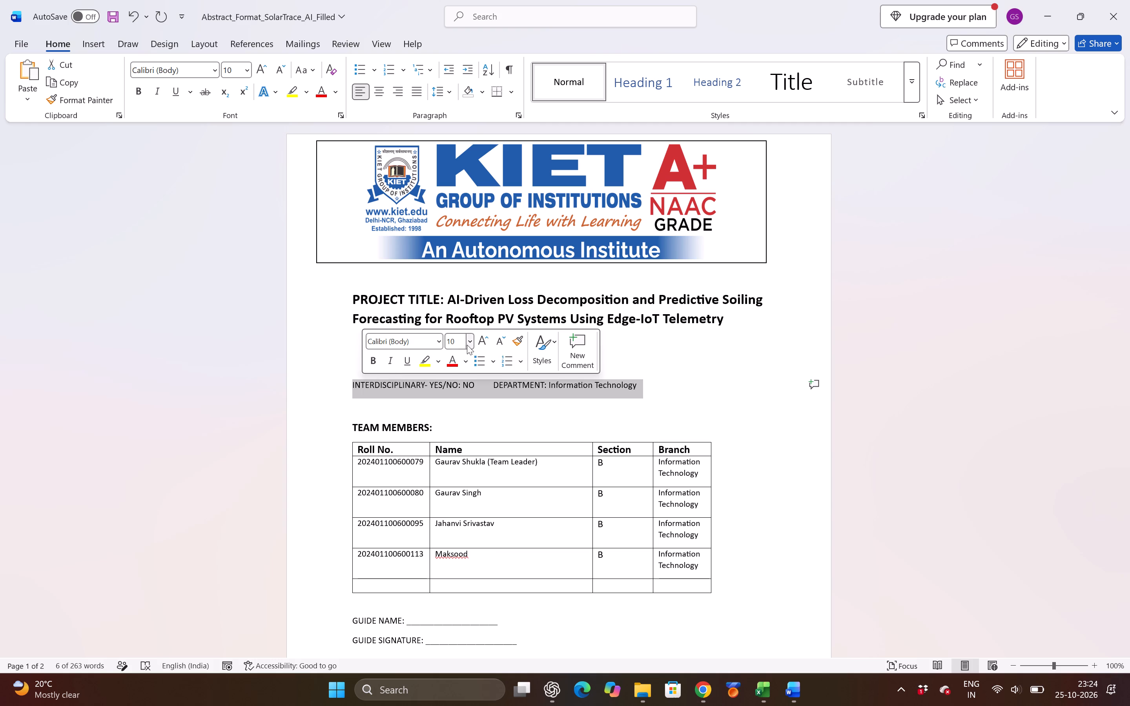
left_click(483, 340)
left_click(483, 340)
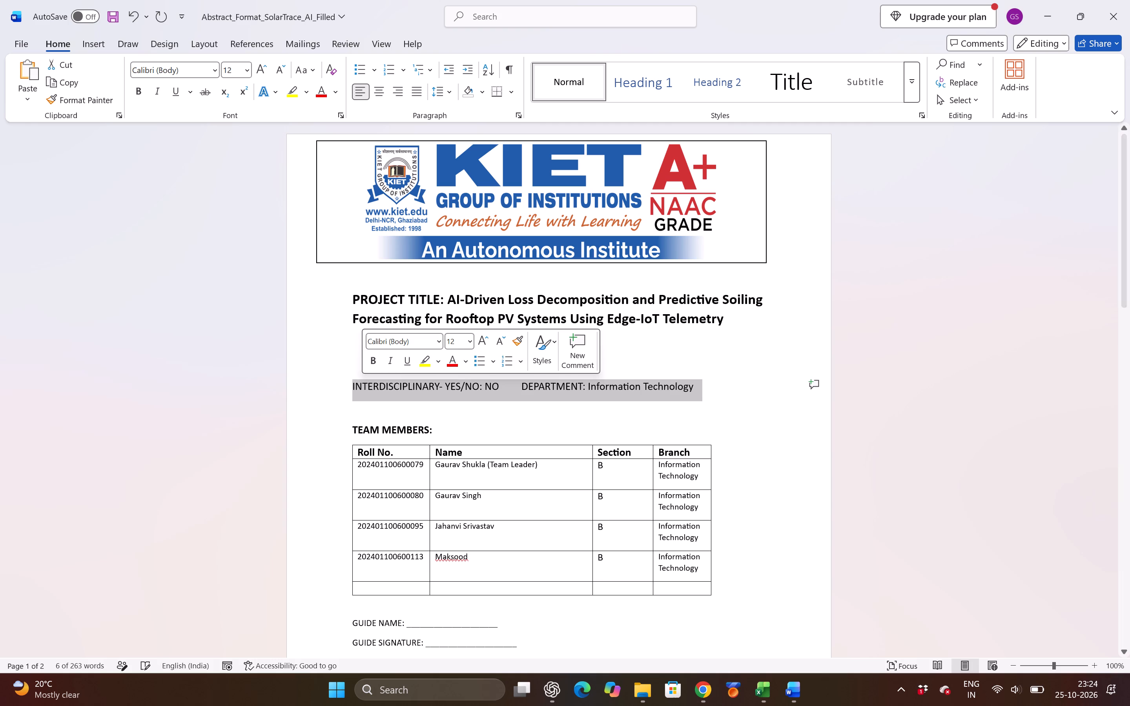
Set the text of the entire TEAM MEMBERS table, including its header row, to font size 14.
scroll(697, 550, "down", 2)
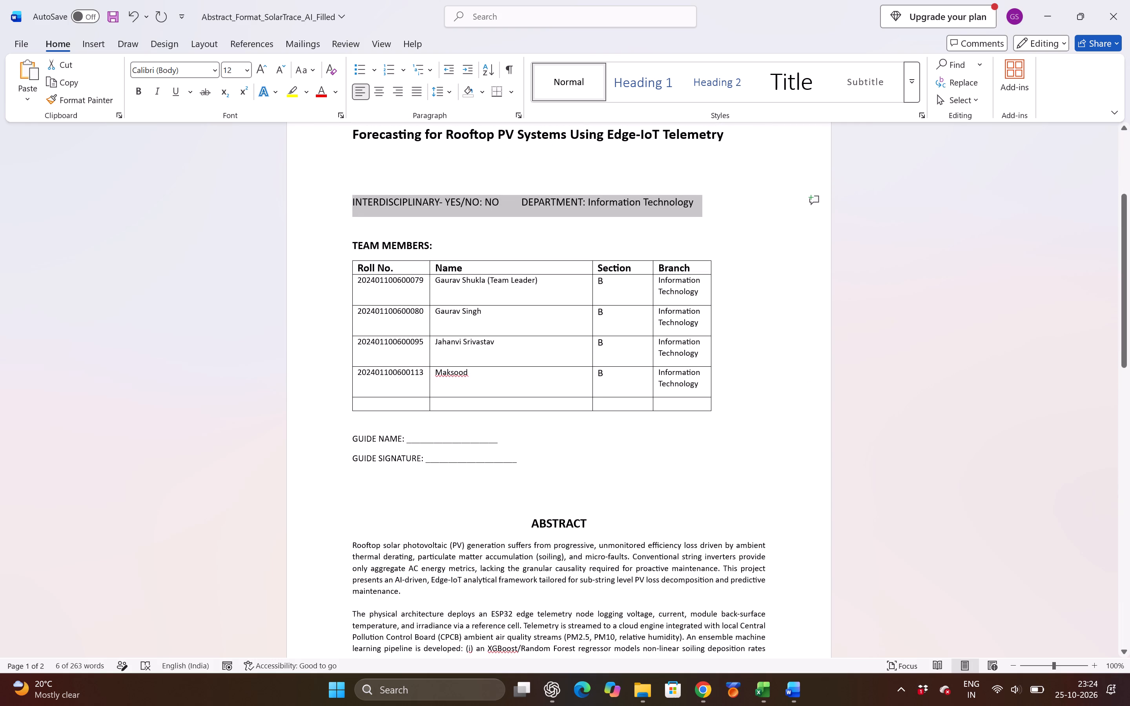
left_click_drag(721, 423, 370, 277)
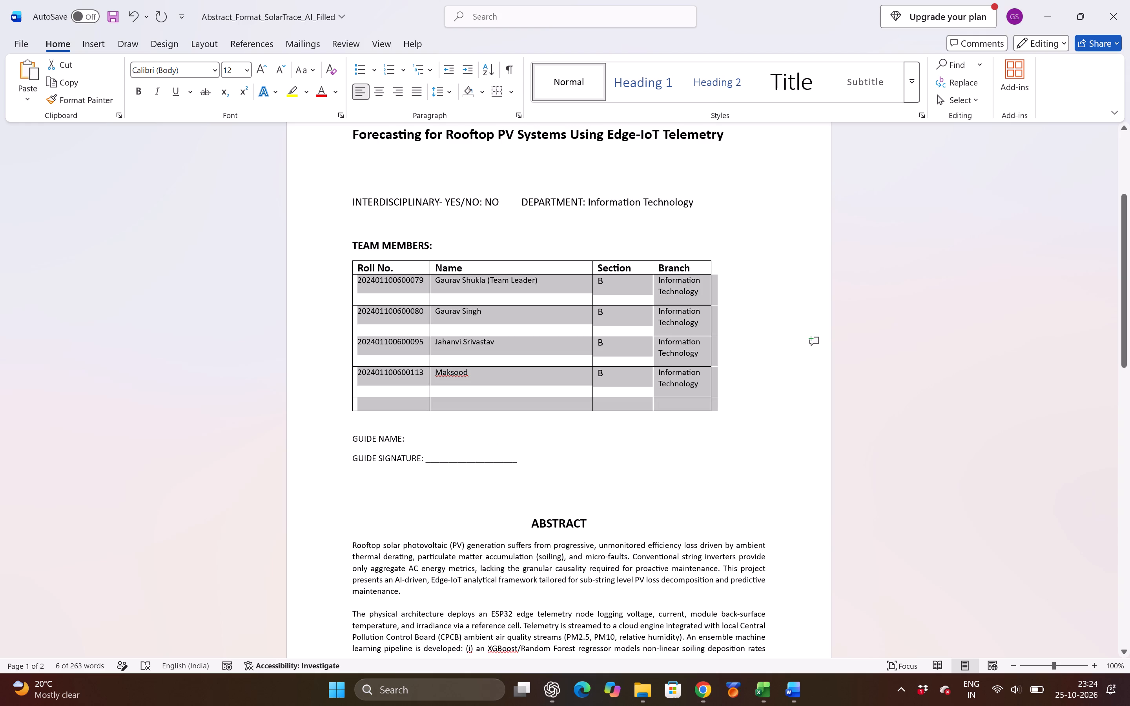
left_click_drag(370, 277, 286, 269)
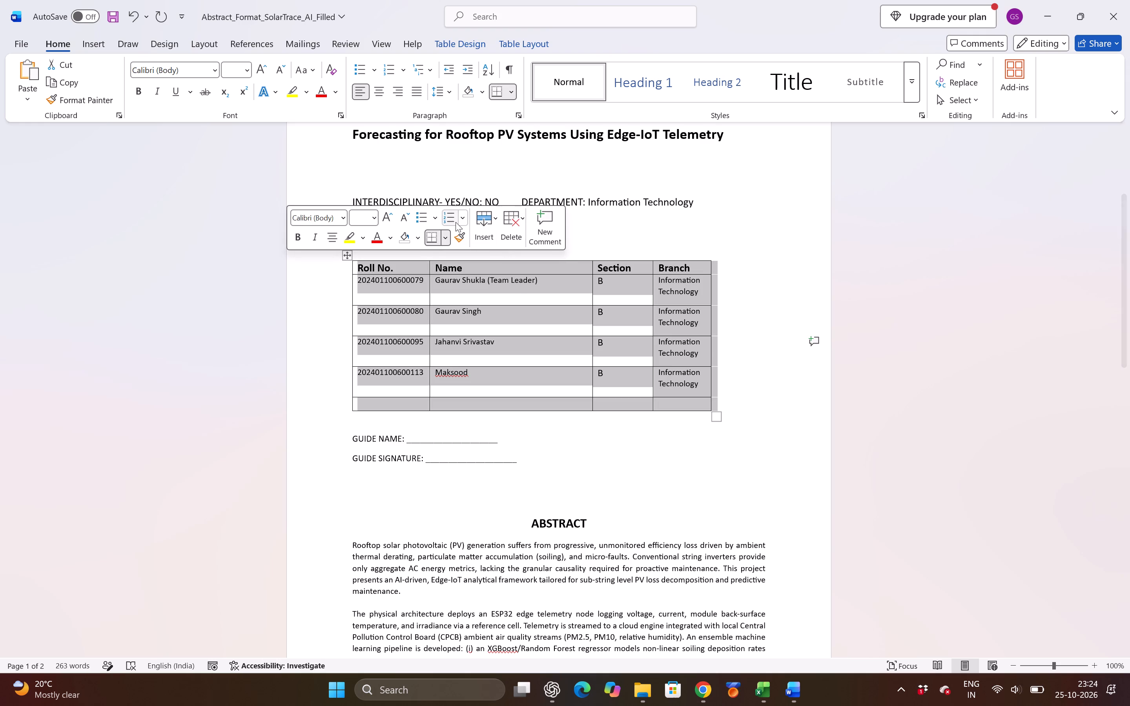
left_click(388, 213)
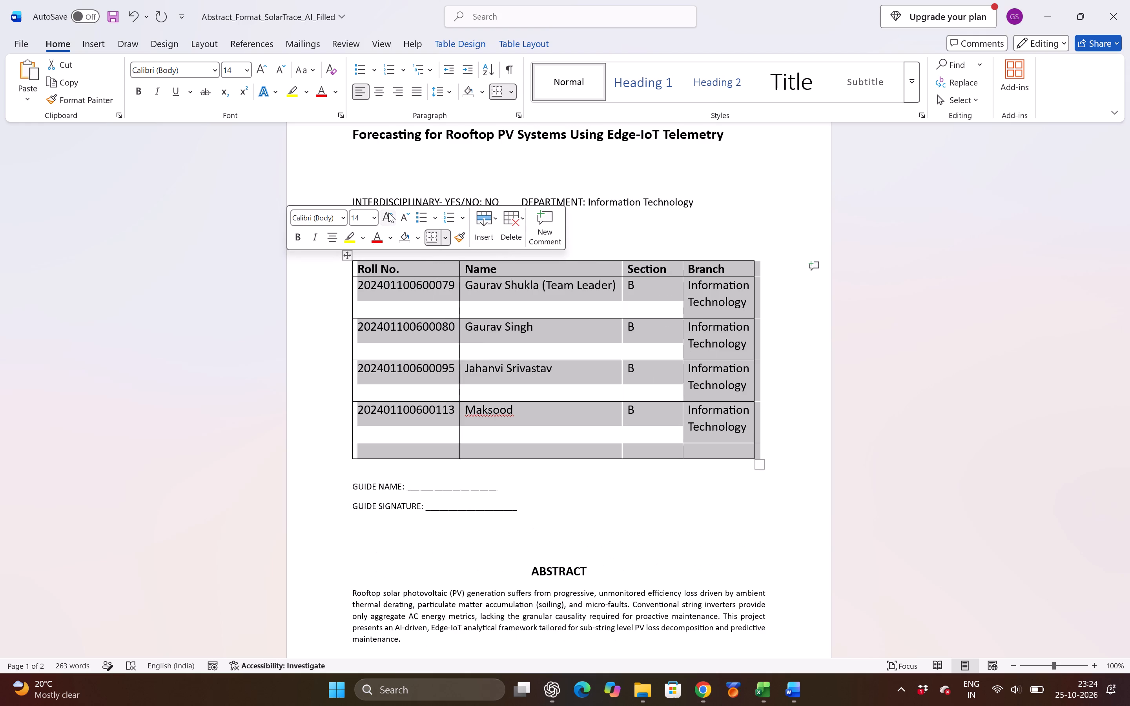
Enlarge the ABSTRACT heading to font size 18.
left_click(726, 492)
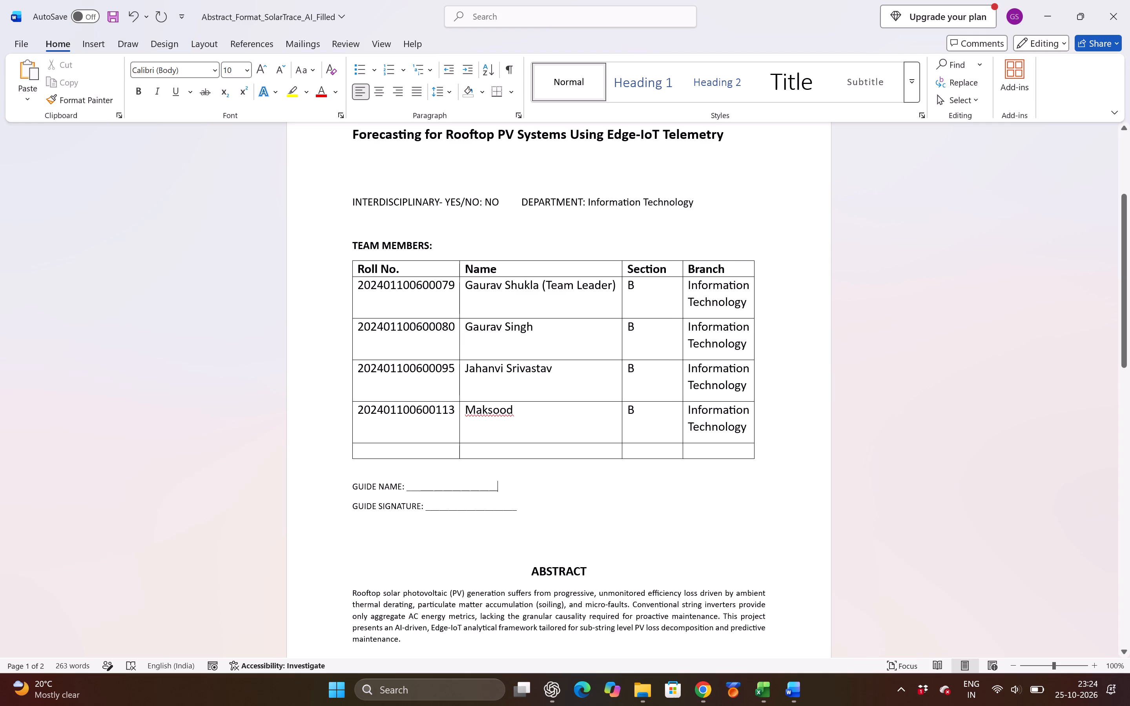
scroll(675, 487, "down", 2)
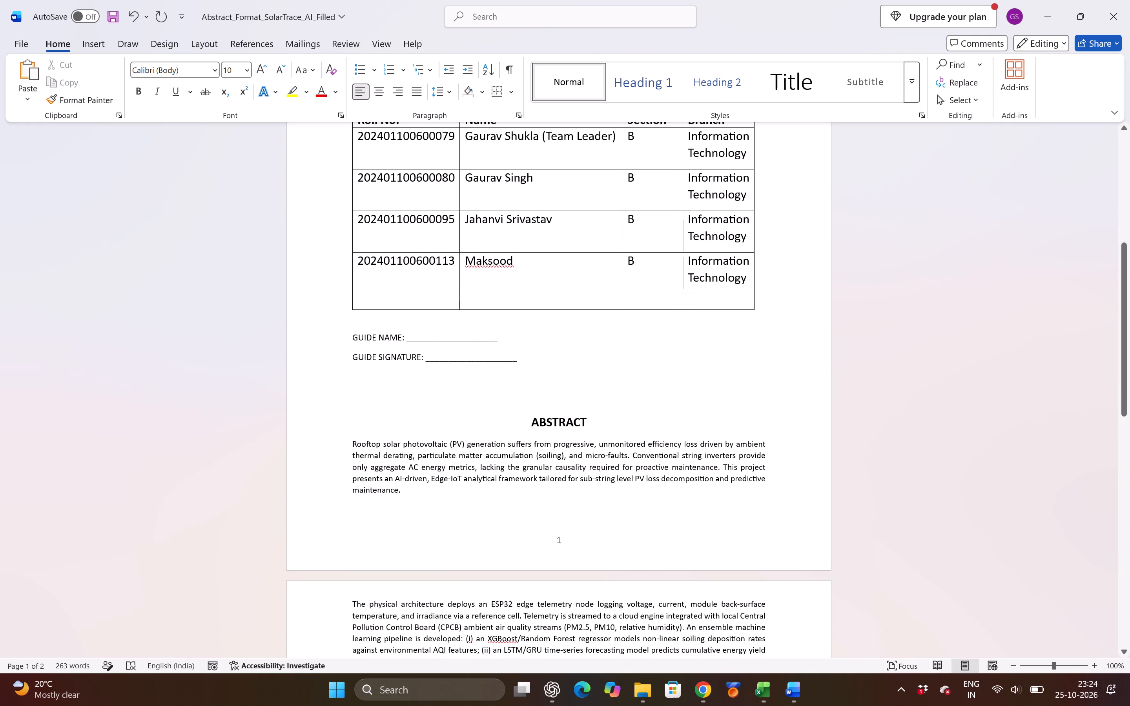
scroll(572, 446, "down", 1)
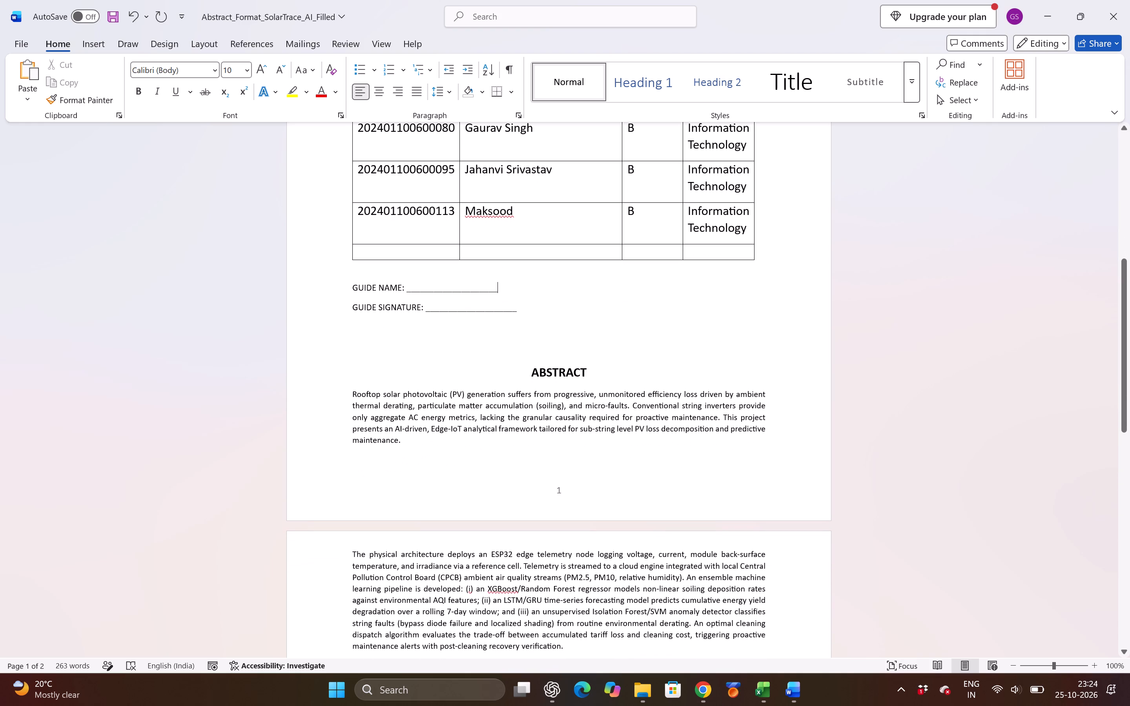
left_click_drag(592, 367, 527, 365)
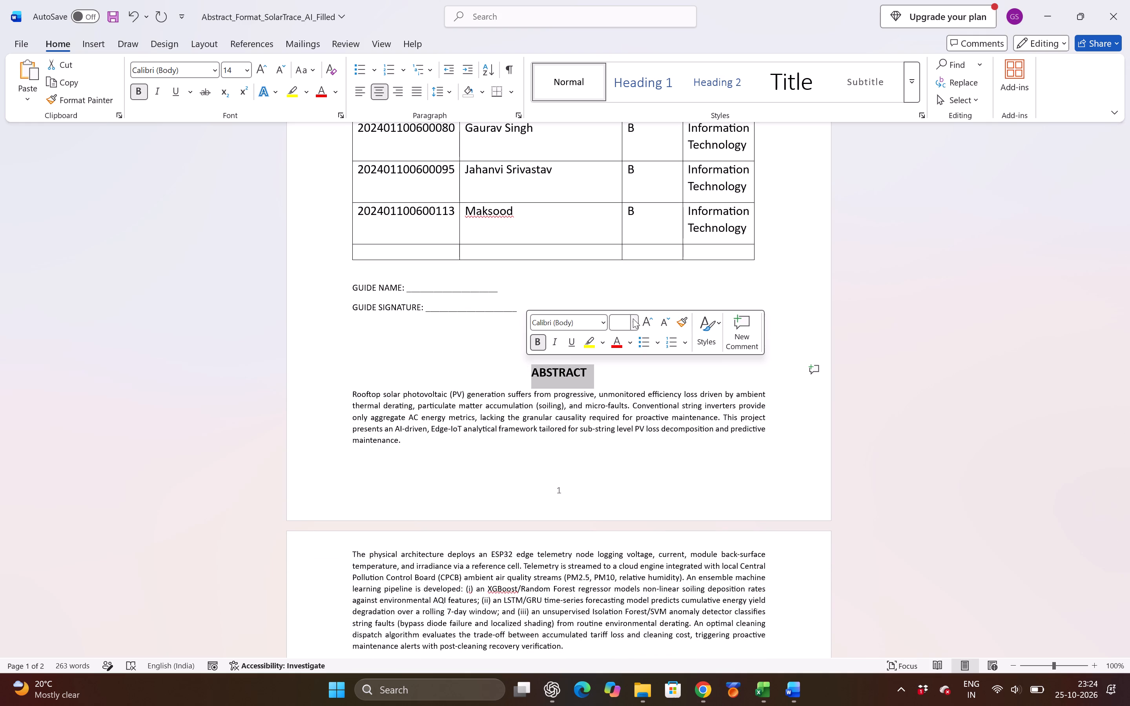
left_click(645, 320)
left_click(645, 320)
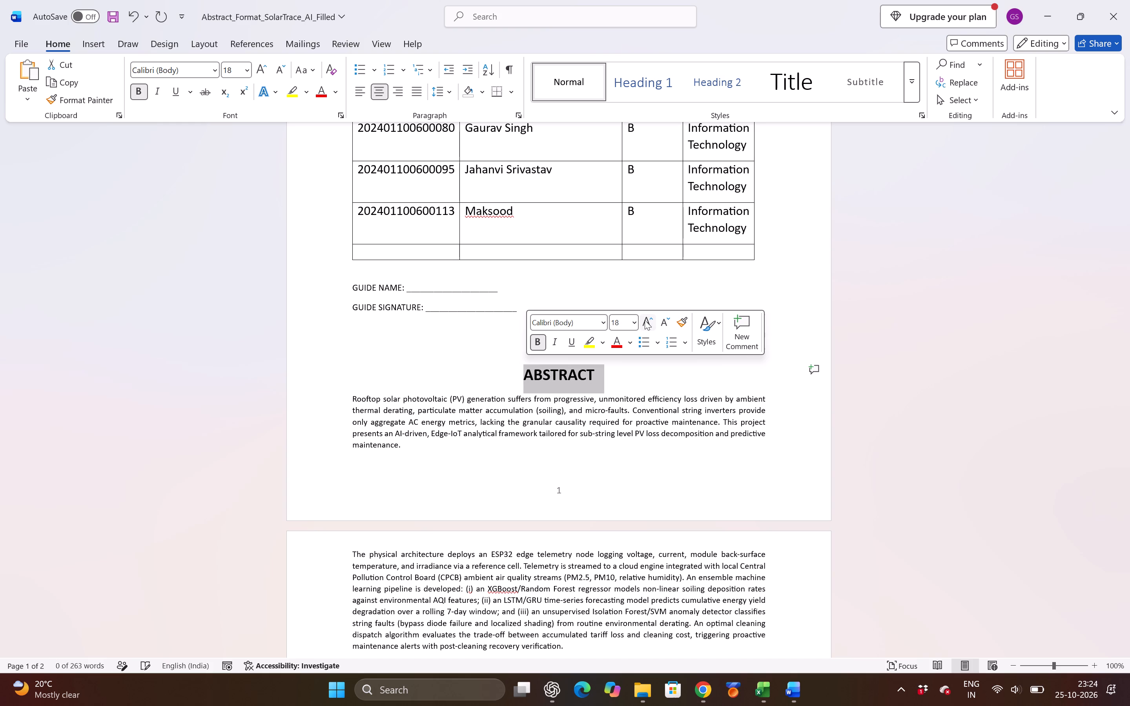
Set the first abstract paragraph, starting "Rooftop solar photovoltaic (PV) generation", to font size 12 without including the heading.
left_click_drag(403, 444, 333, 412)
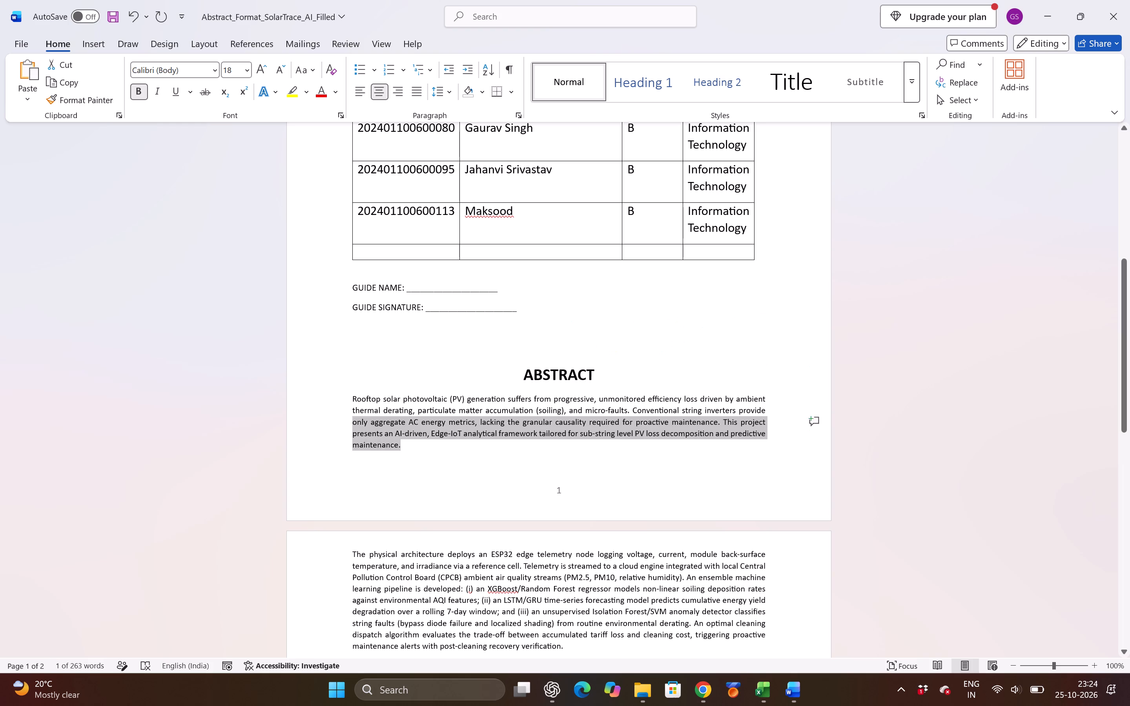
left_click_drag(333, 412, 318, 390)
left_click(401, 442)
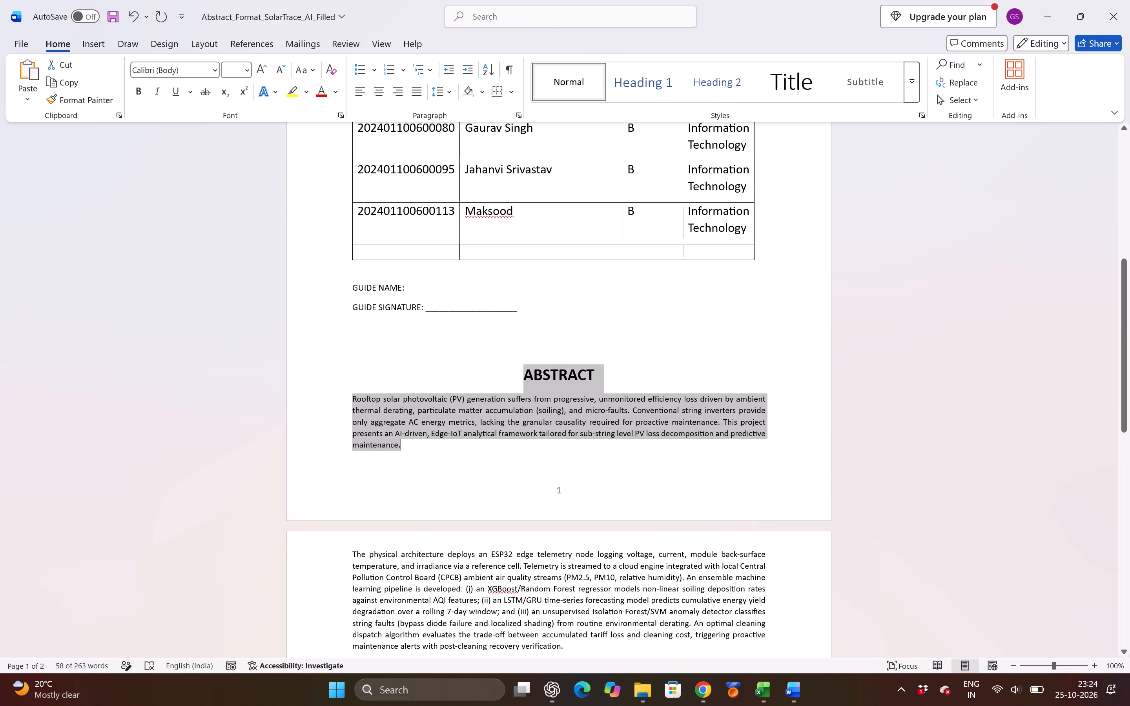
left_click_drag(401, 442, 345, 400)
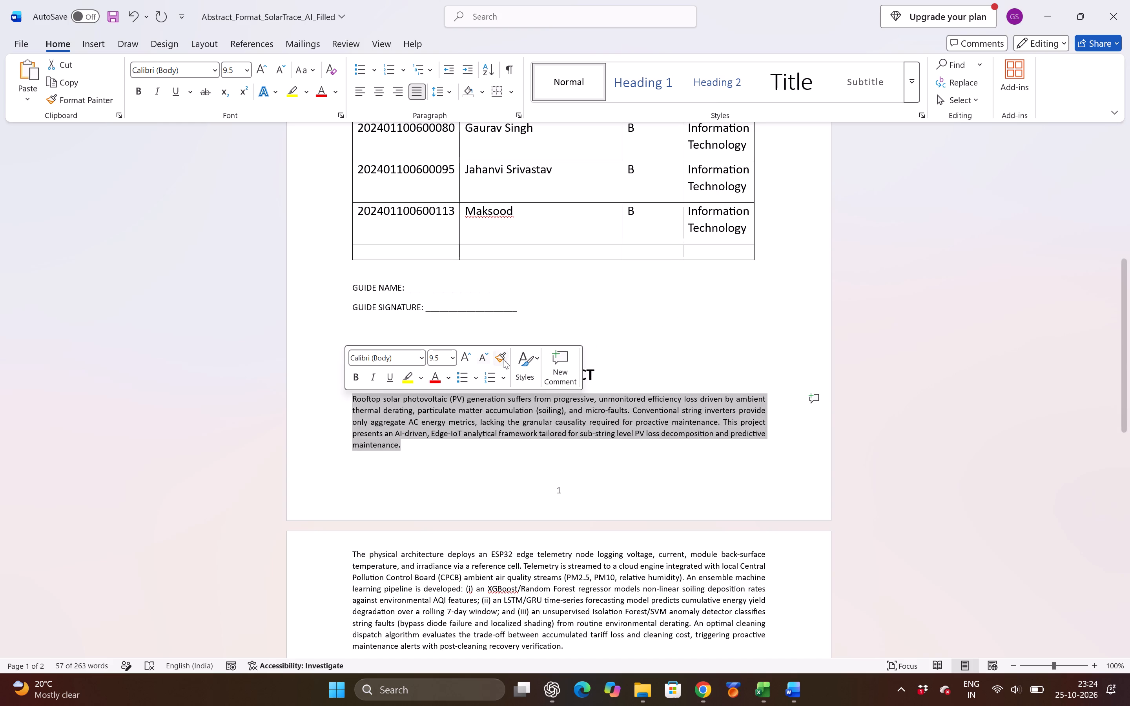
left_click(464, 352)
left_click(464, 352)
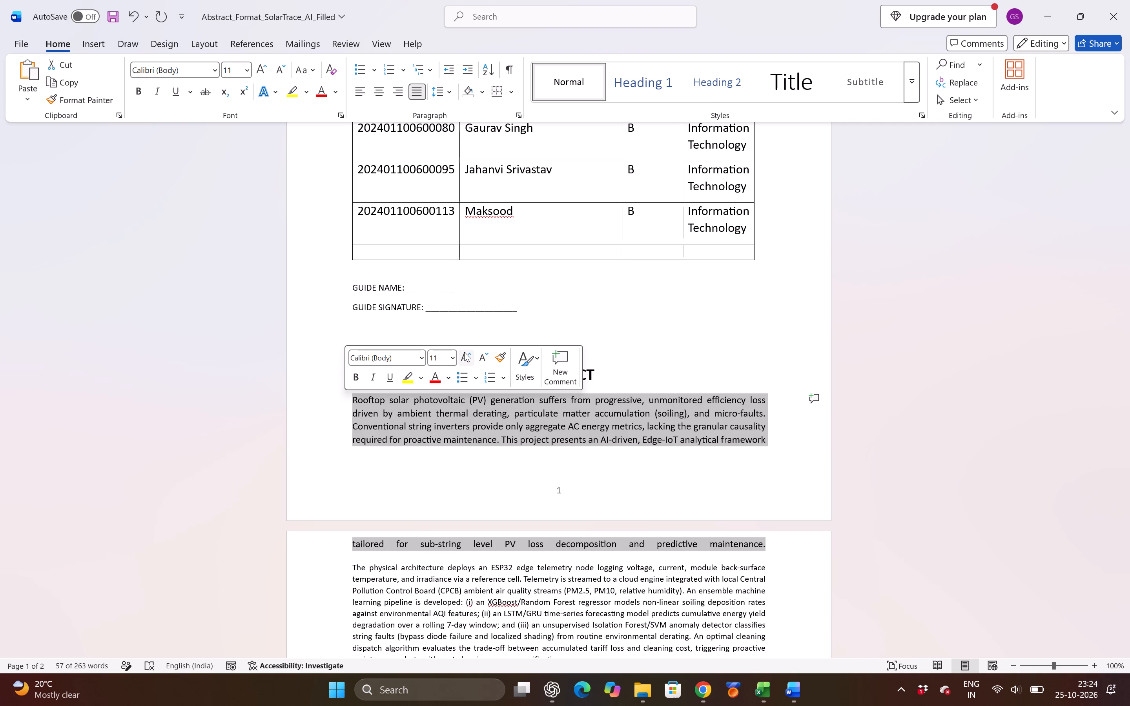
left_click(464, 352)
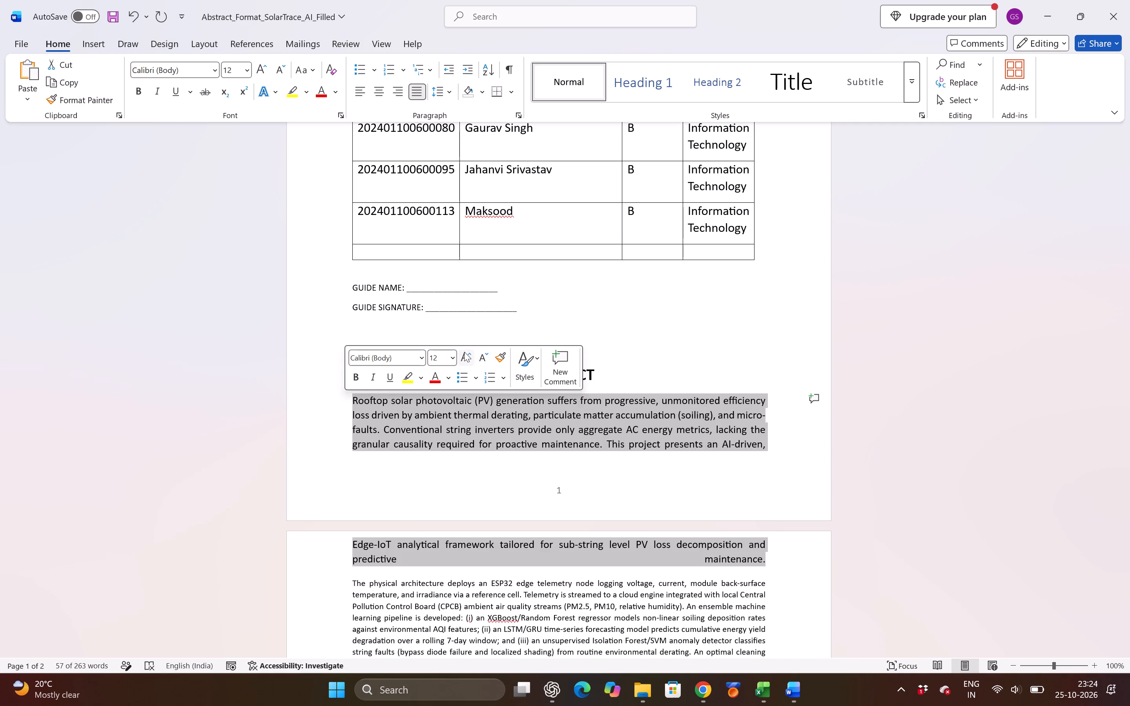
left_click(614, 488)
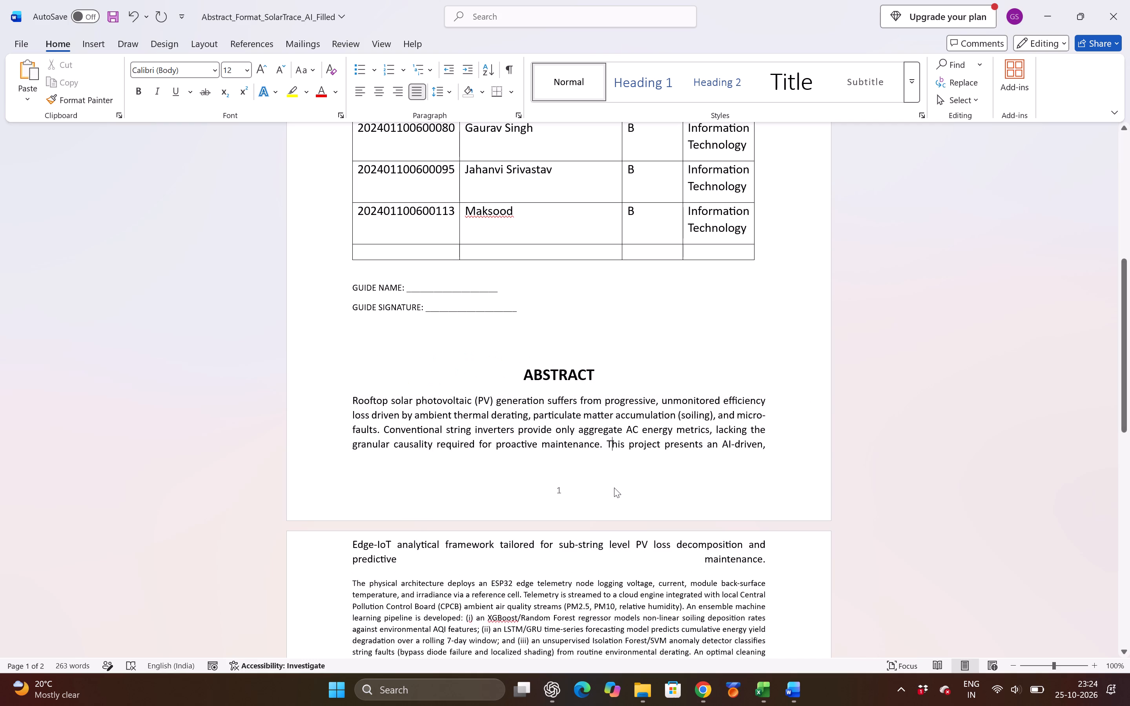
Set the second abstract paragraph, starting "The physical architecture deploys an ESP32", to font size 12.
scroll(628, 497, "down", 1)
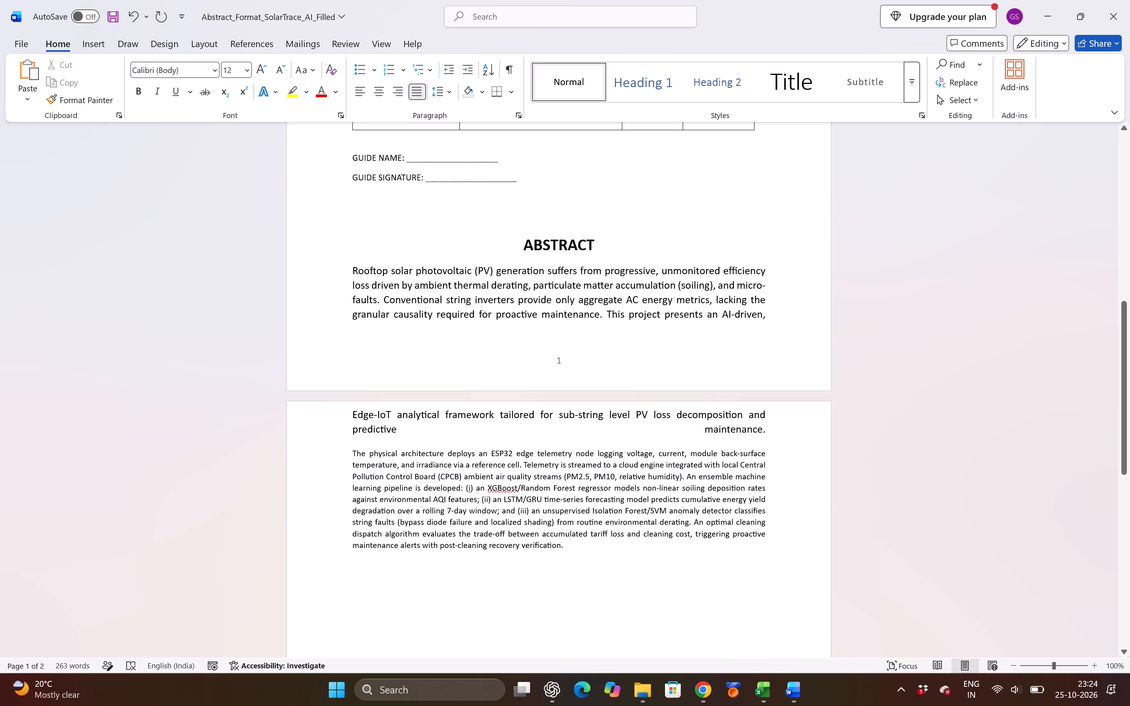
left_click_drag(566, 546, 354, 453)
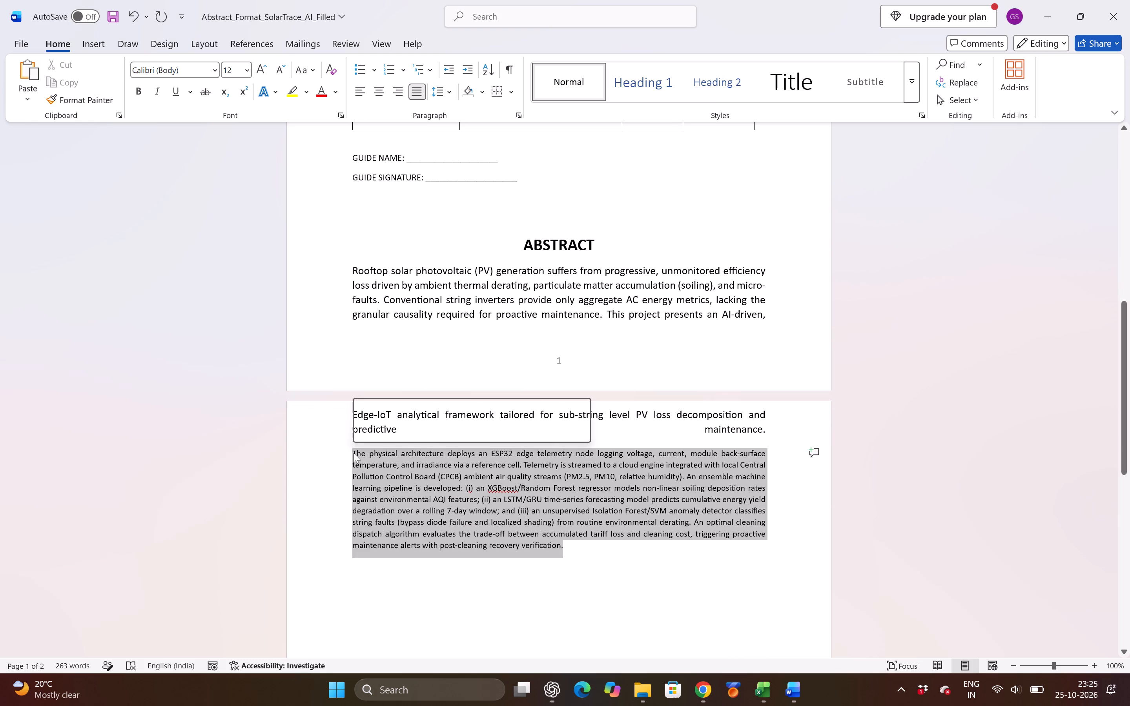
left_click(477, 415)
left_click(477, 415)
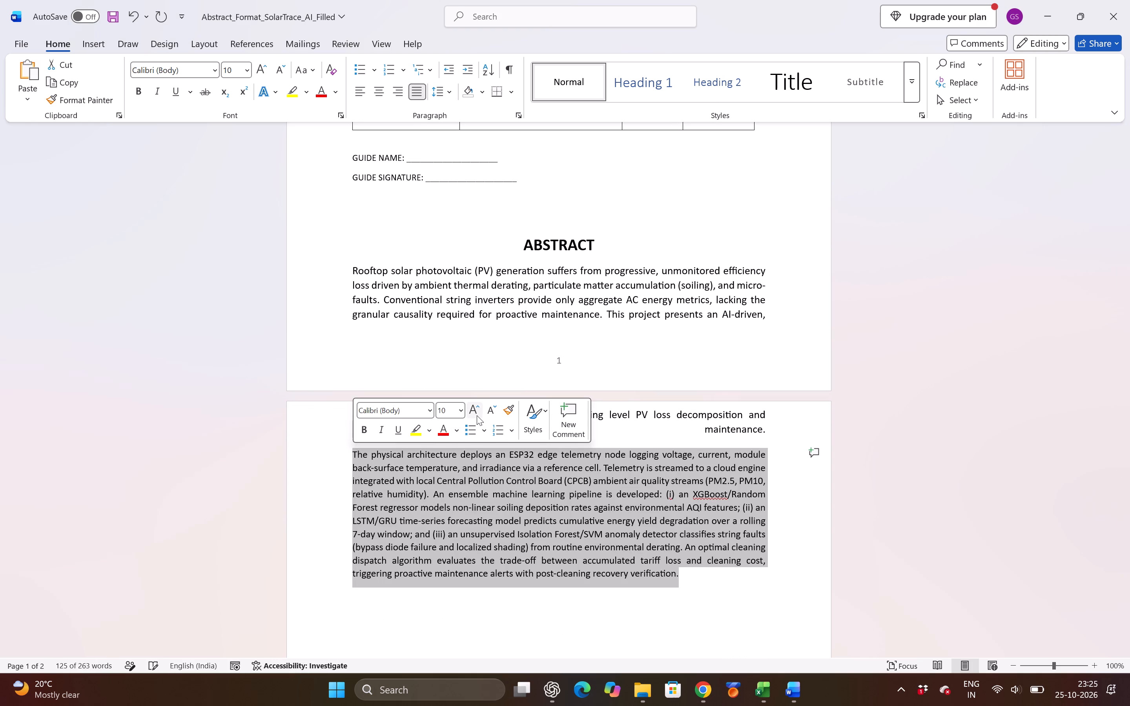
left_click(477, 415)
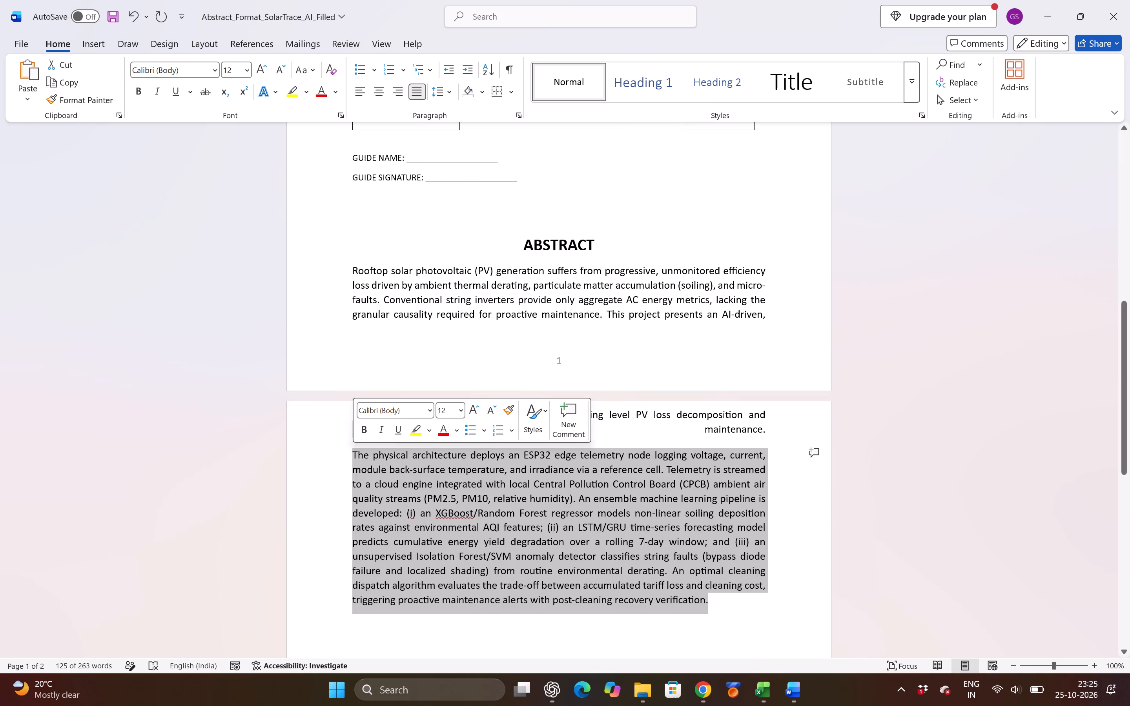
left_click(739, 612)
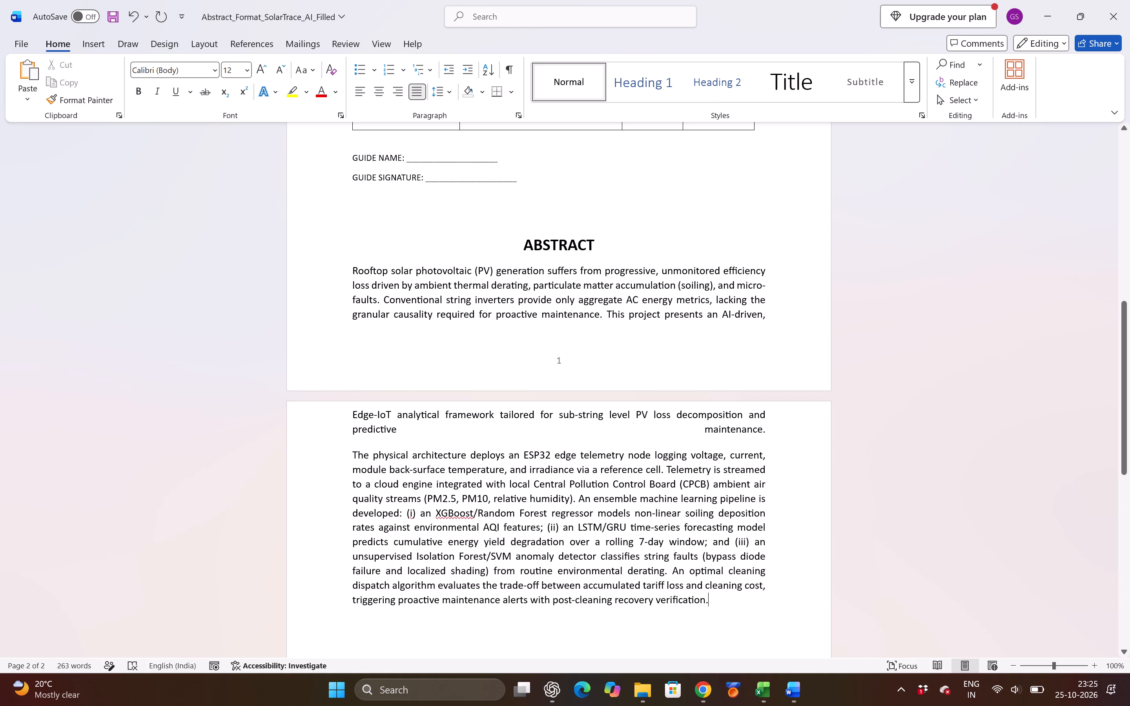
Enlarge the "System Architecture & AI Data Flow:" heading to font size 12, together with the blank line above it.
scroll(725, 610, "down", 2)
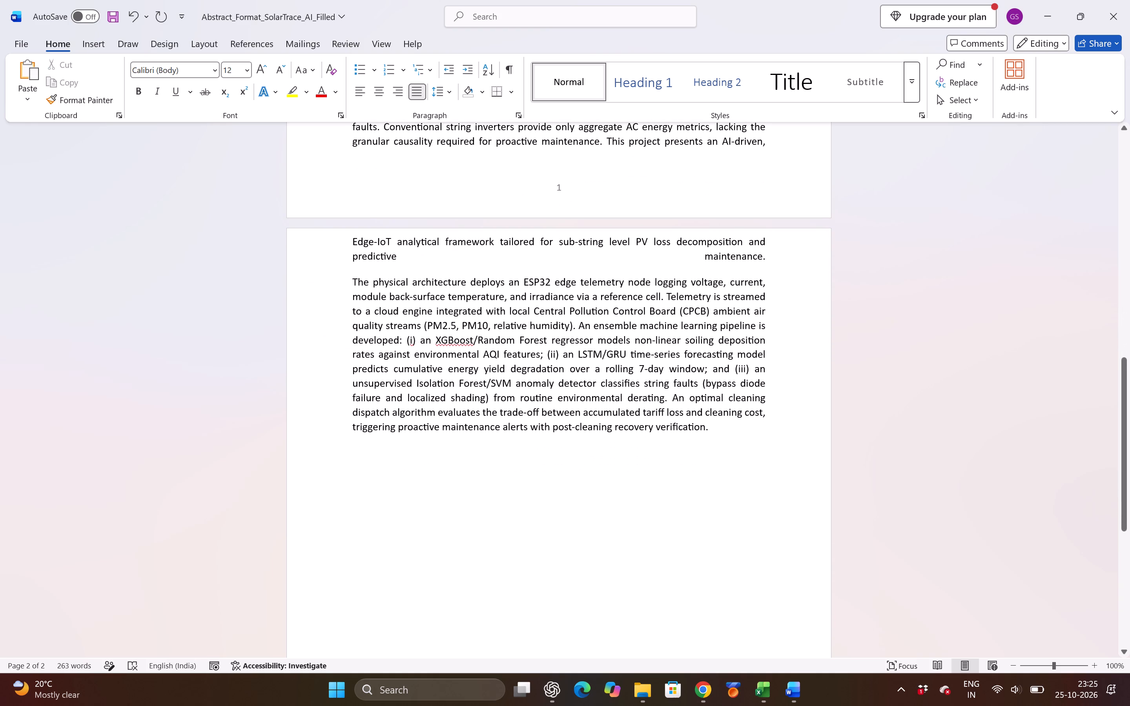
scroll(725, 610, "down", 1)
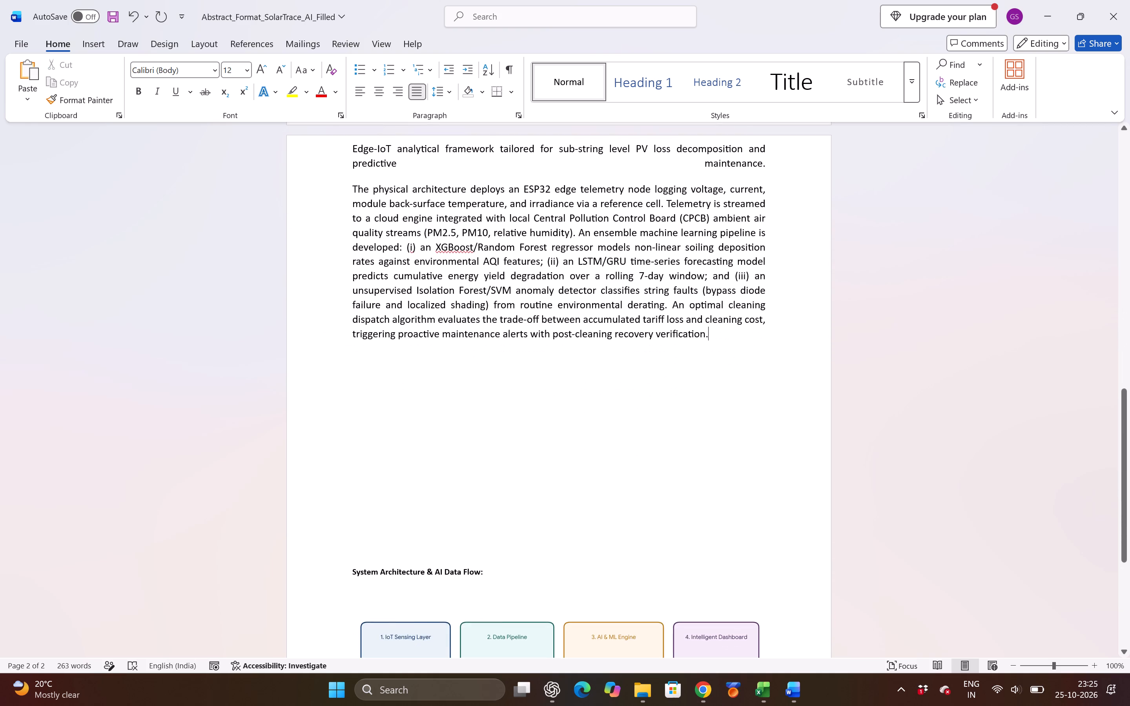
scroll(725, 610, "down", 1)
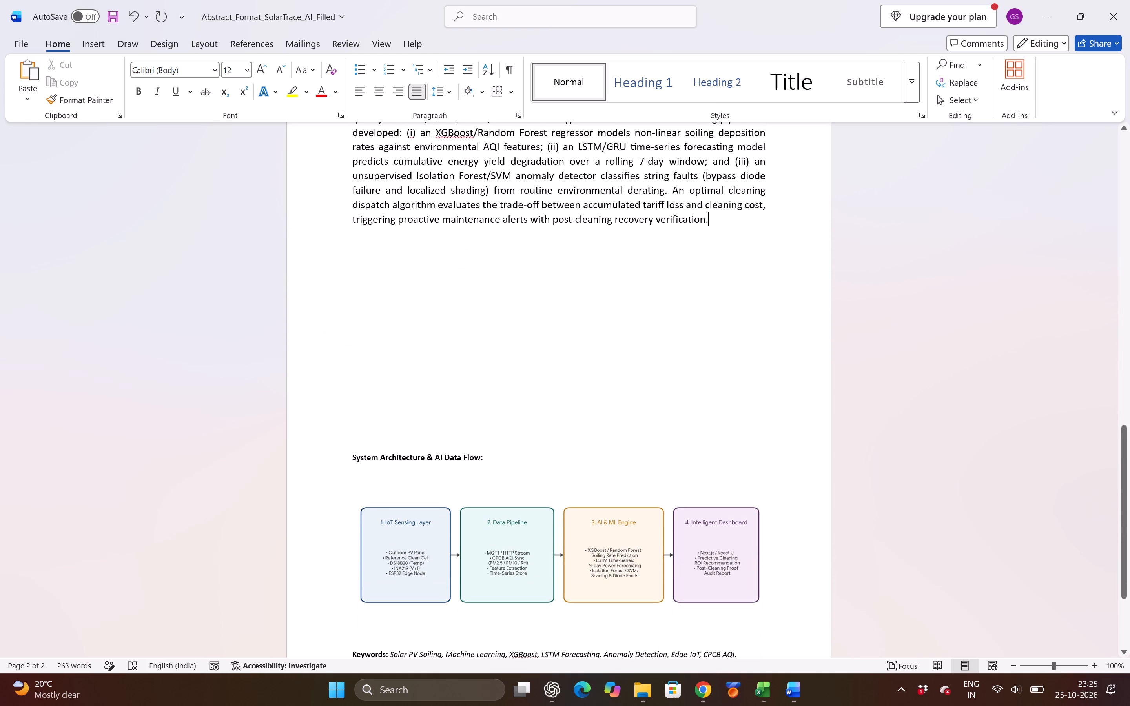
left_click_drag(484, 455, 355, 448)
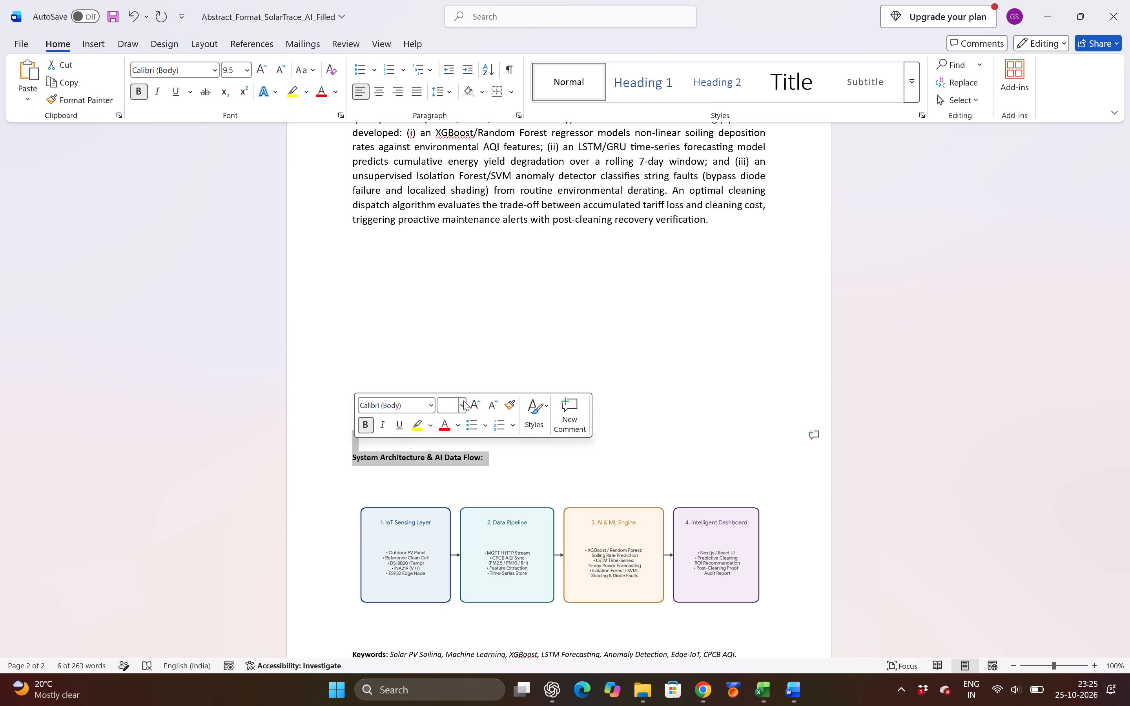
left_click(474, 402)
left_click(474, 402)
left_click(474, 402)
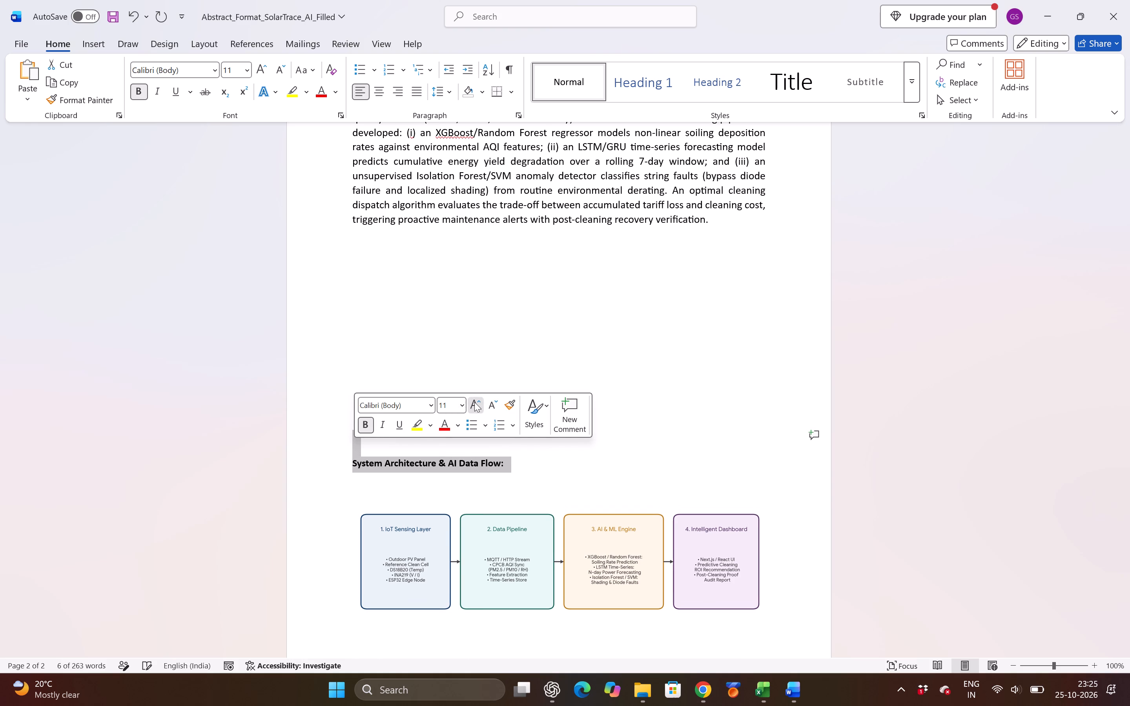
Delete several blank lines above the "System Architecture & AI Data Flow:" heading to narrow the gap below the abstract text.
left_click(358, 441)
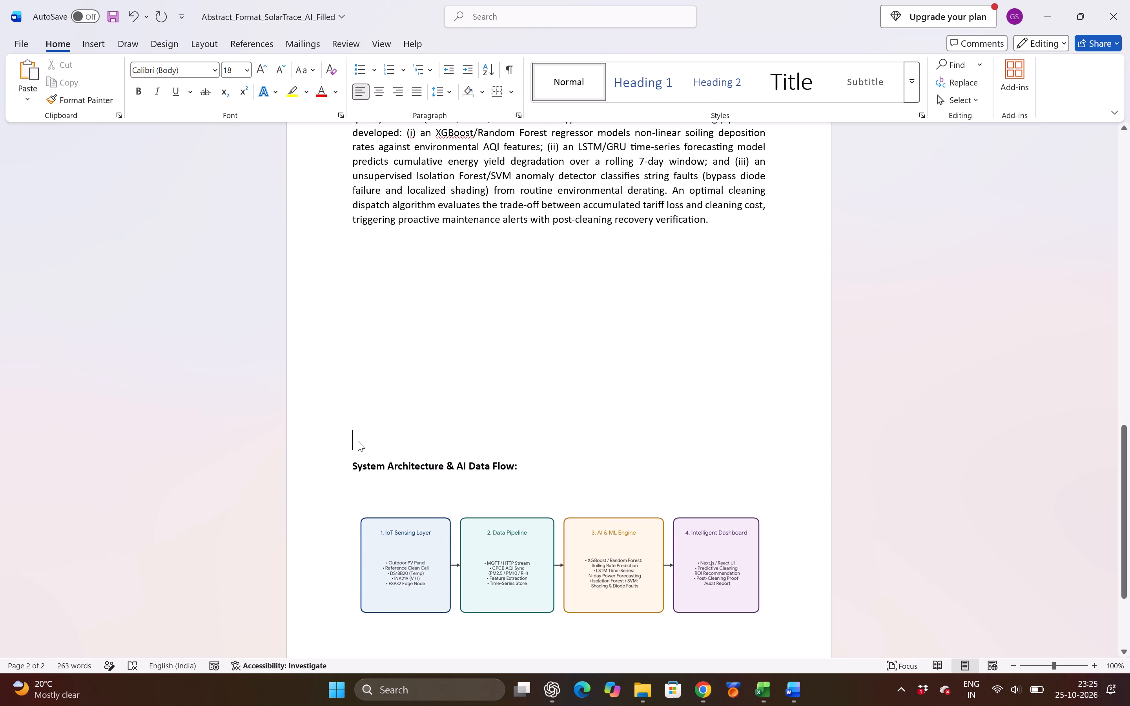
key("BackSpace")
key("BackSpace")
key("BackSpace")
key("BackSpace")
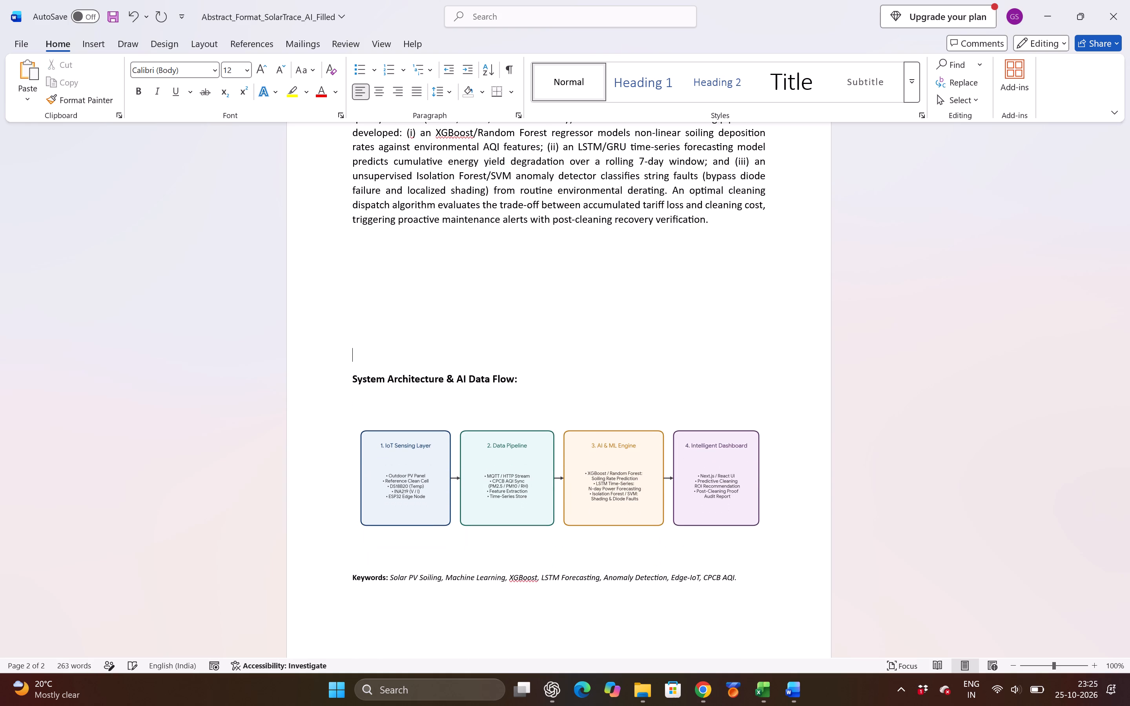
Enlarge the whole Keywords line, including its label, to font size 12.
scroll(481, 466, "down", 3)
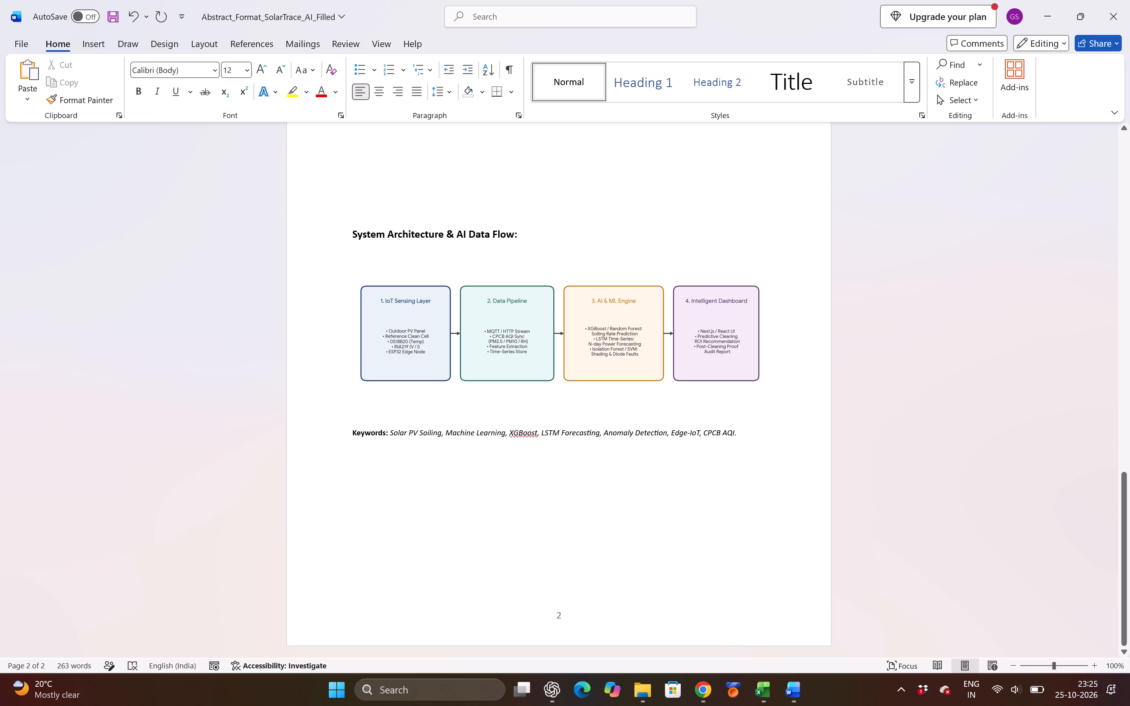
left_click_drag(738, 435, 383, 433)
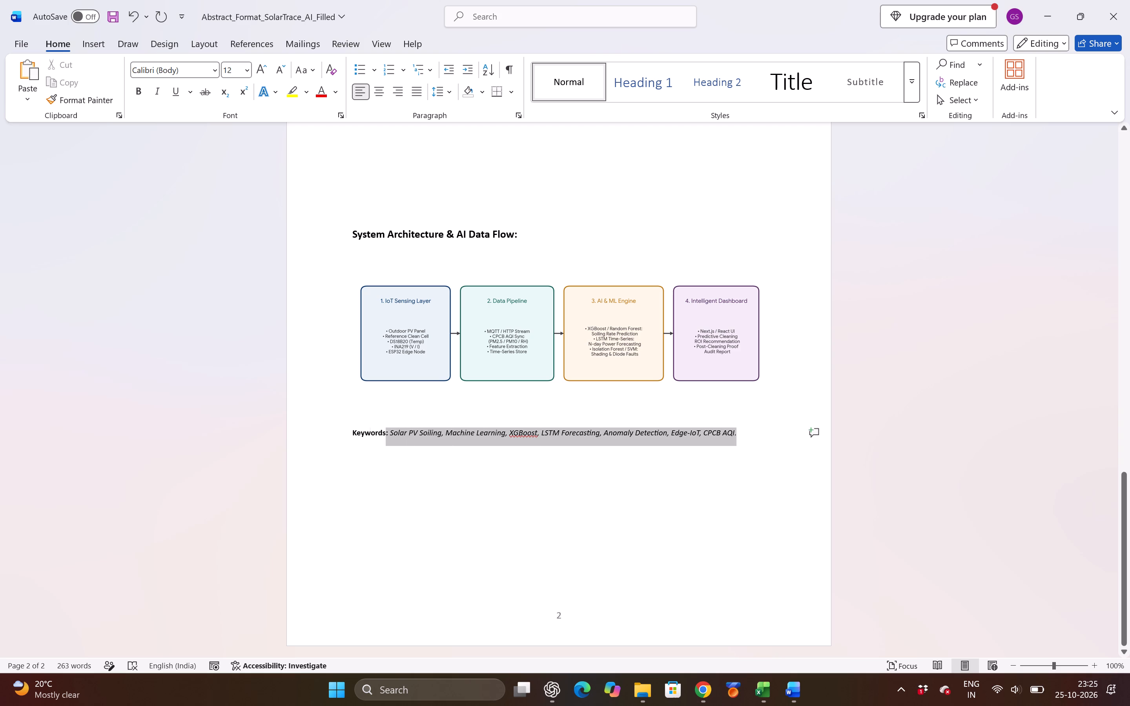
left_click_drag(383, 433, 314, 431)
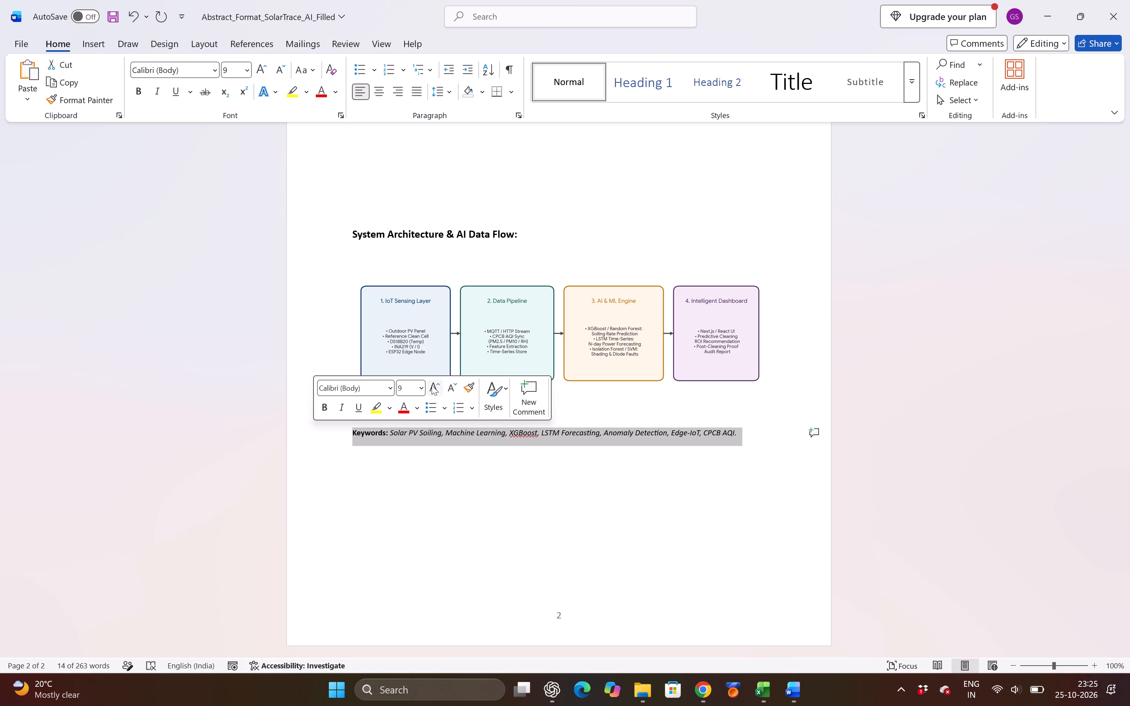
left_click(432, 385)
left_click(432, 385)
left_click(432, 385)
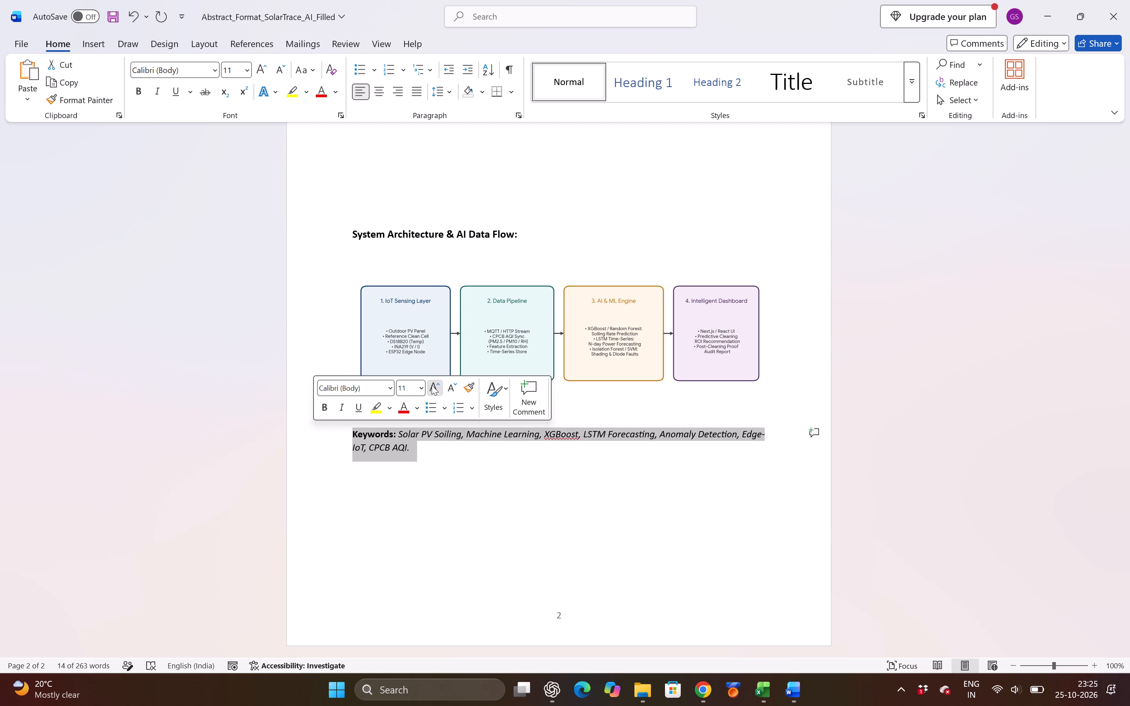
left_click(541, 519)
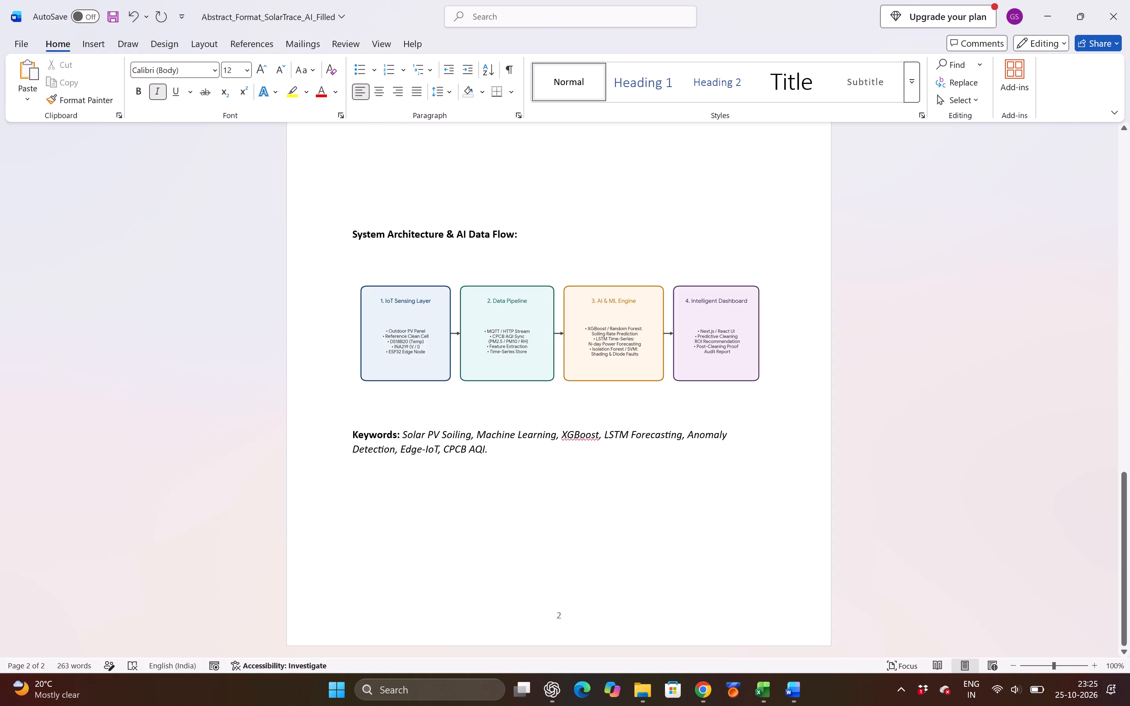
Enlarge the system architecture diagram proportionally from a corner so it extends slightly past the text margin.
scroll(547, 486, "up", 2)
scroll(534, 504, "down", 1)
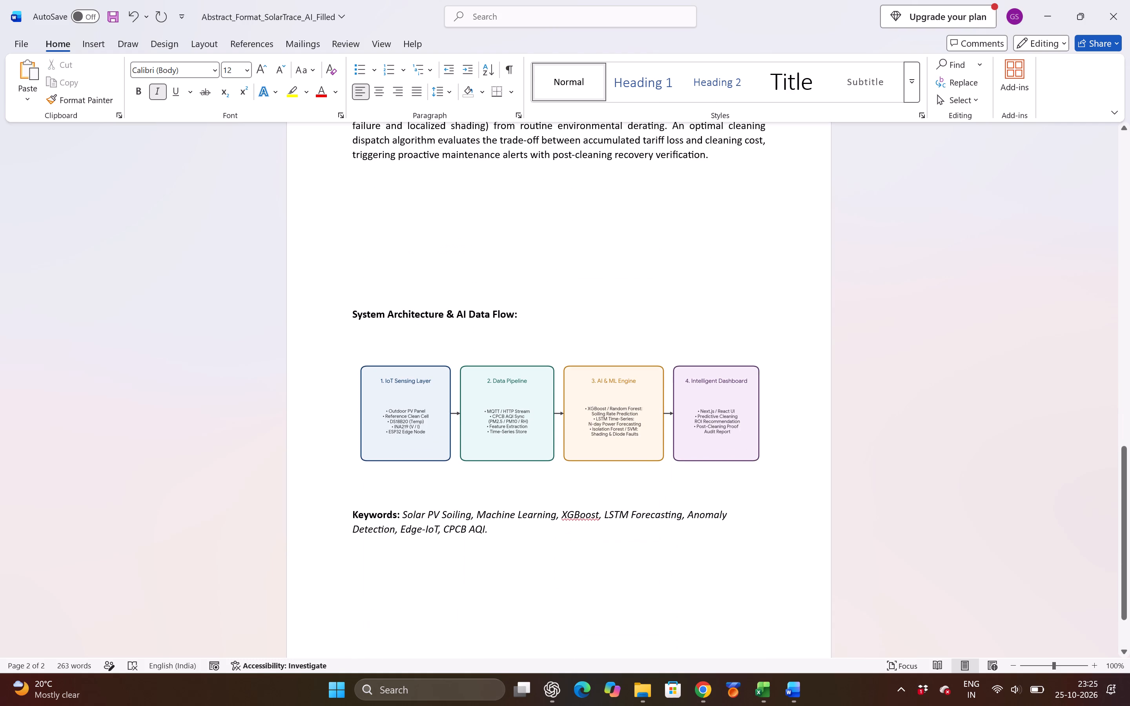
left_click_drag(430, 431, 384, 406)
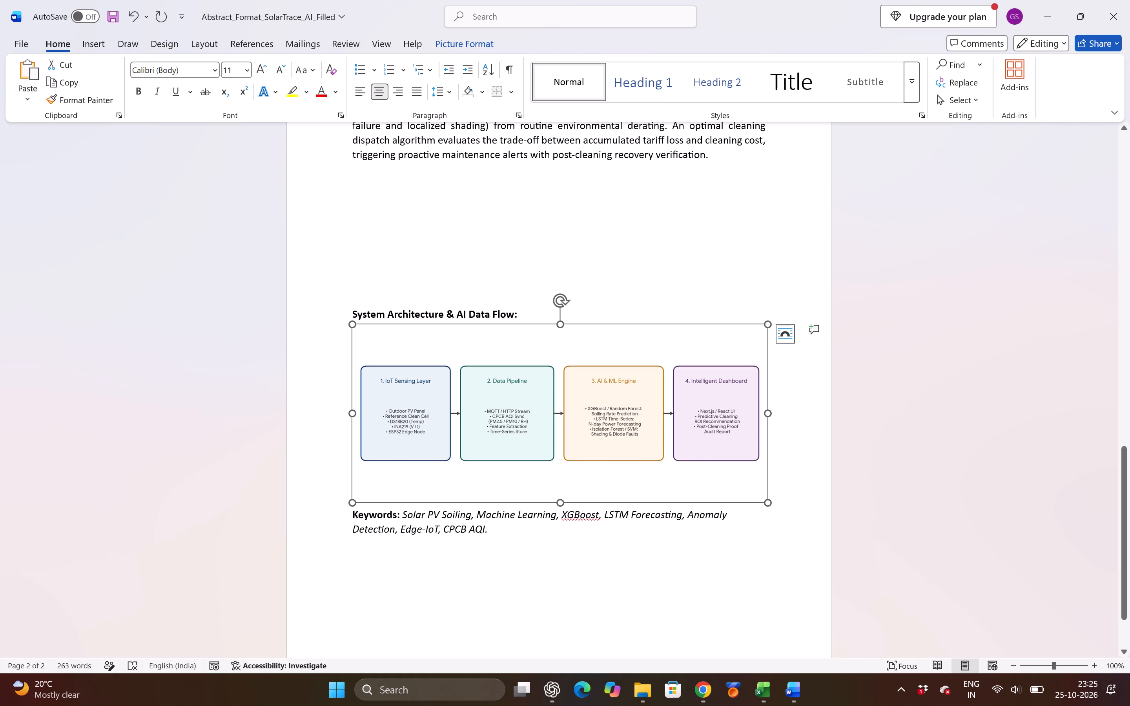
left_click(633, 280)
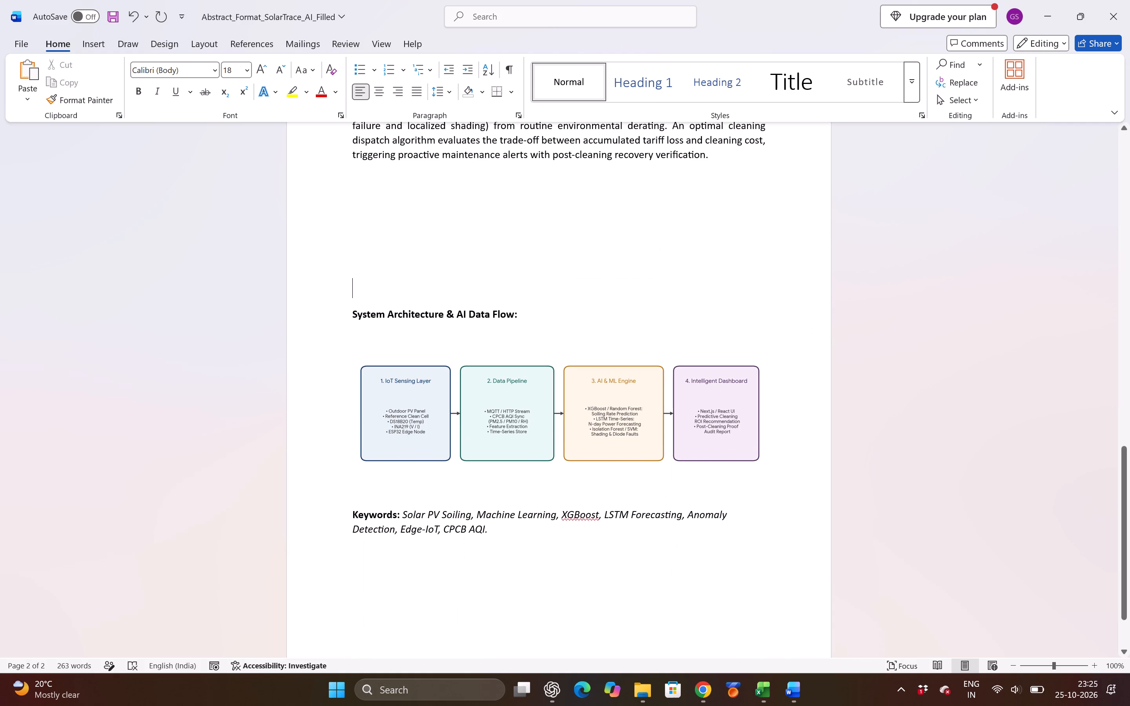
left_click(530, 406)
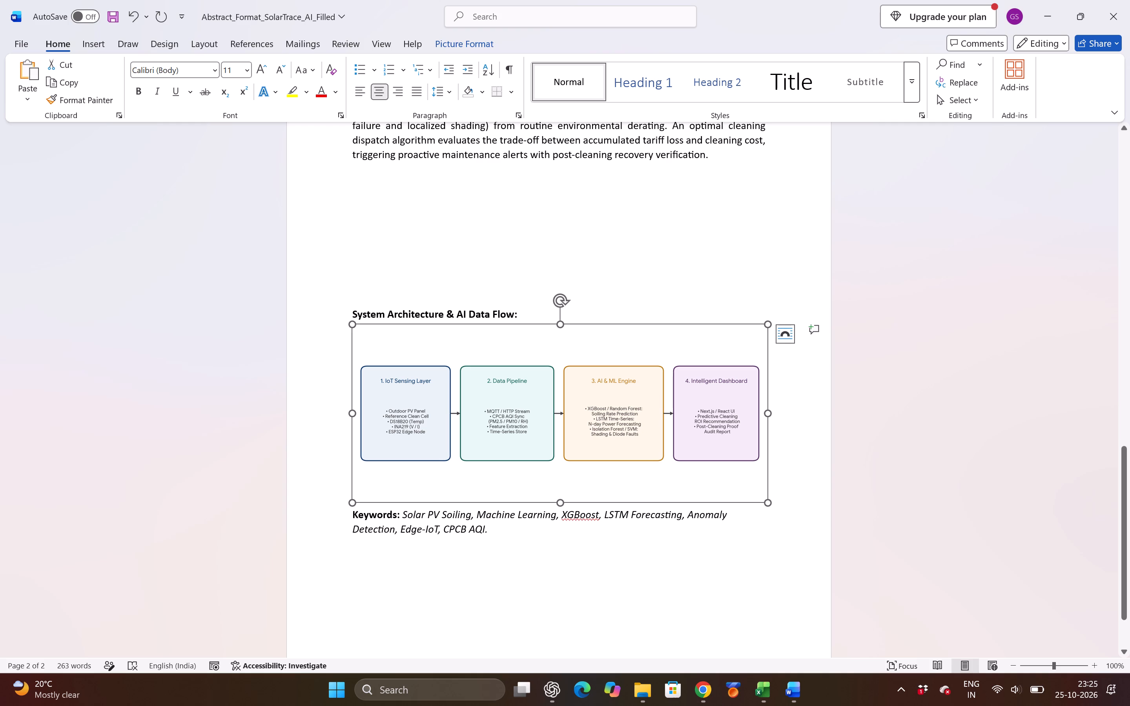
left_click_drag(766, 322, 769, 314)
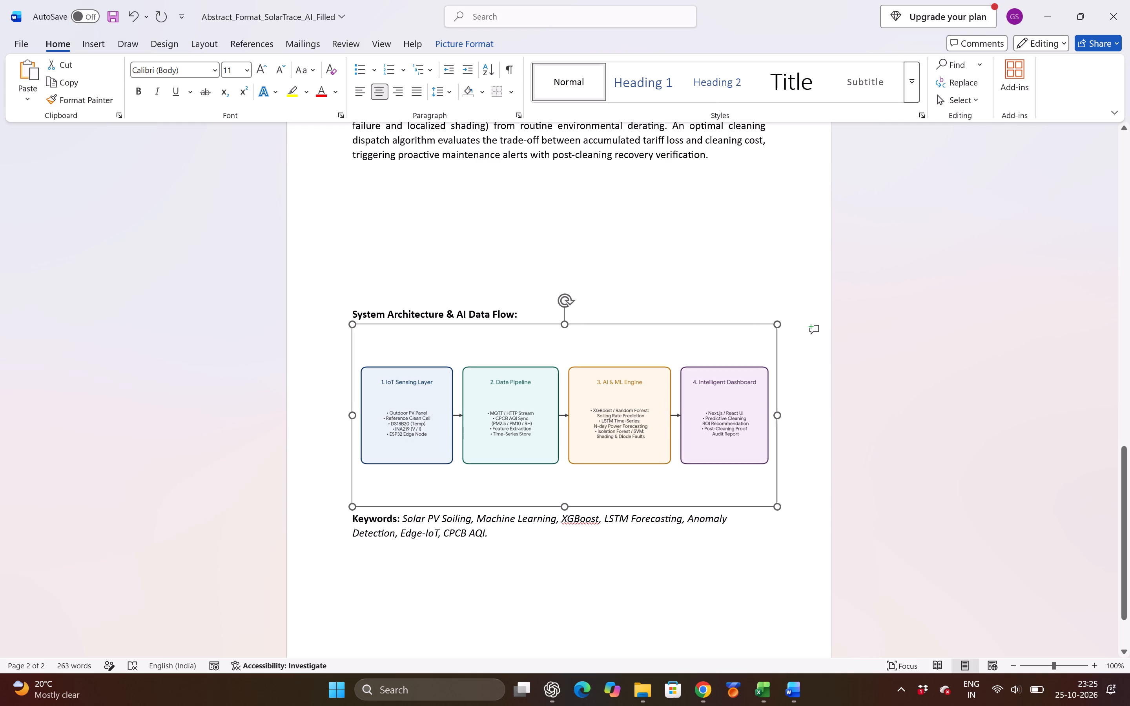
left_click_drag(769, 314, 771, 307)
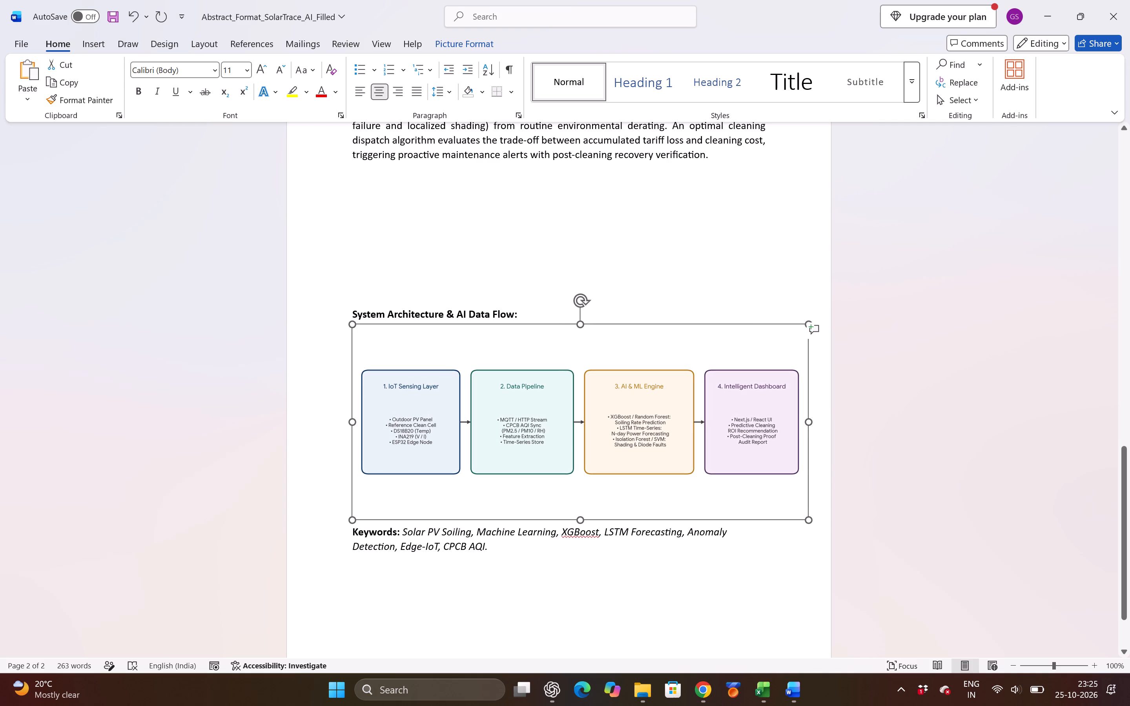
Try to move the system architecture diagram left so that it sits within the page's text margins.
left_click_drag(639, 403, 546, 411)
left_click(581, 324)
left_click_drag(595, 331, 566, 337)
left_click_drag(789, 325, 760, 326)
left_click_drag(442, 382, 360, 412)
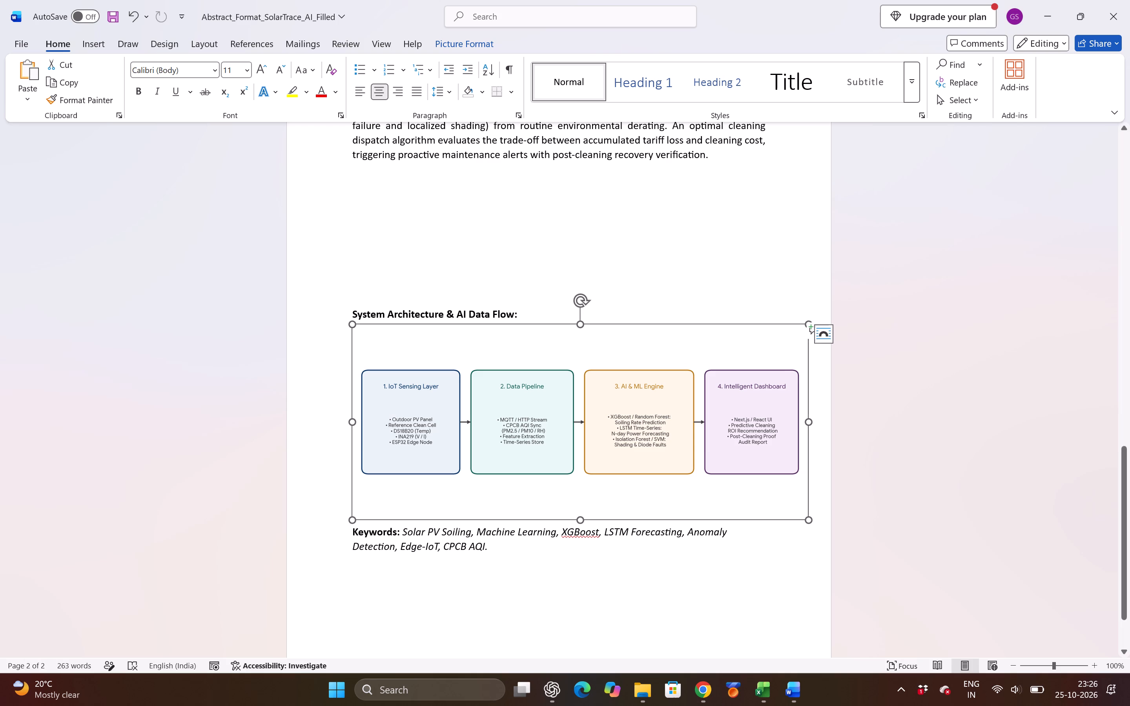
Narrow the system architecture diagram slightly from its left edge, without scaling its height, and deselect it.
left_click(352, 420)
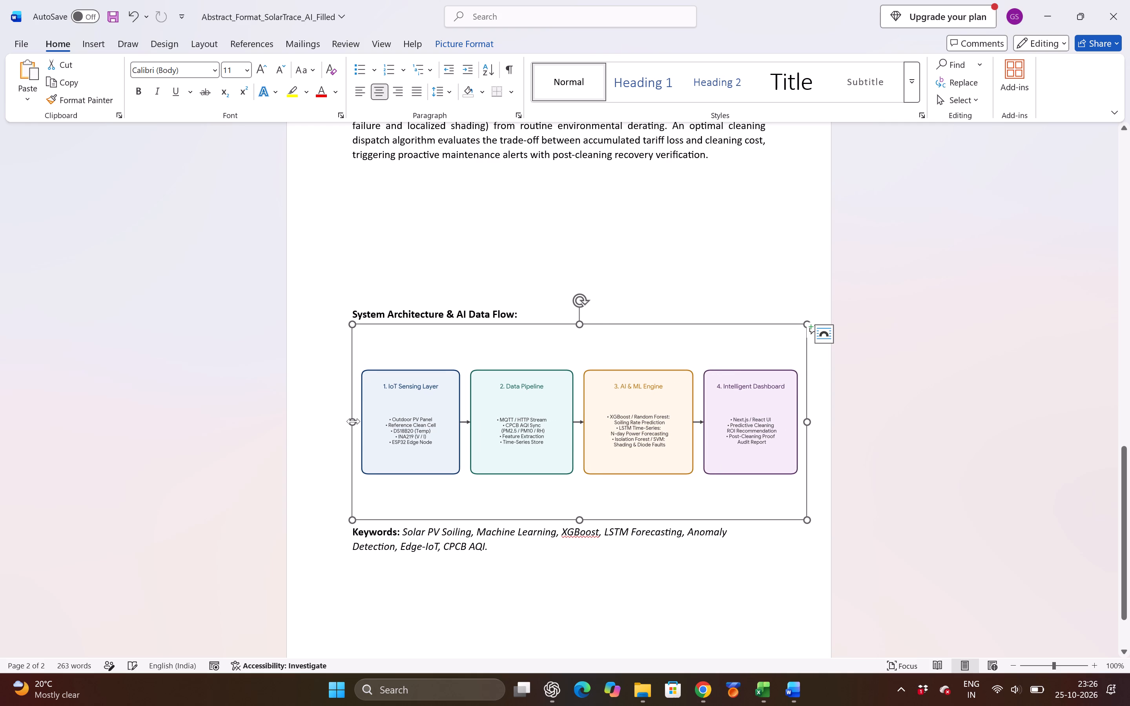
left_click_drag(354, 421, 361, 421)
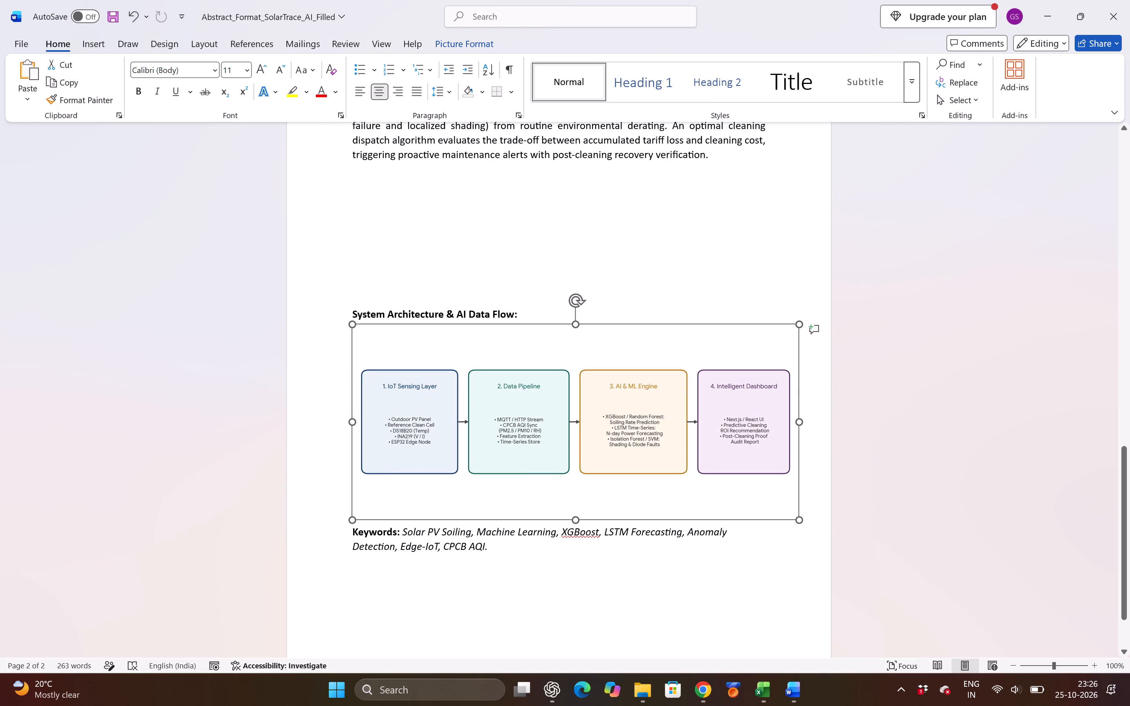
left_click_drag(361, 421, 361, 421)
left_click(561, 631)
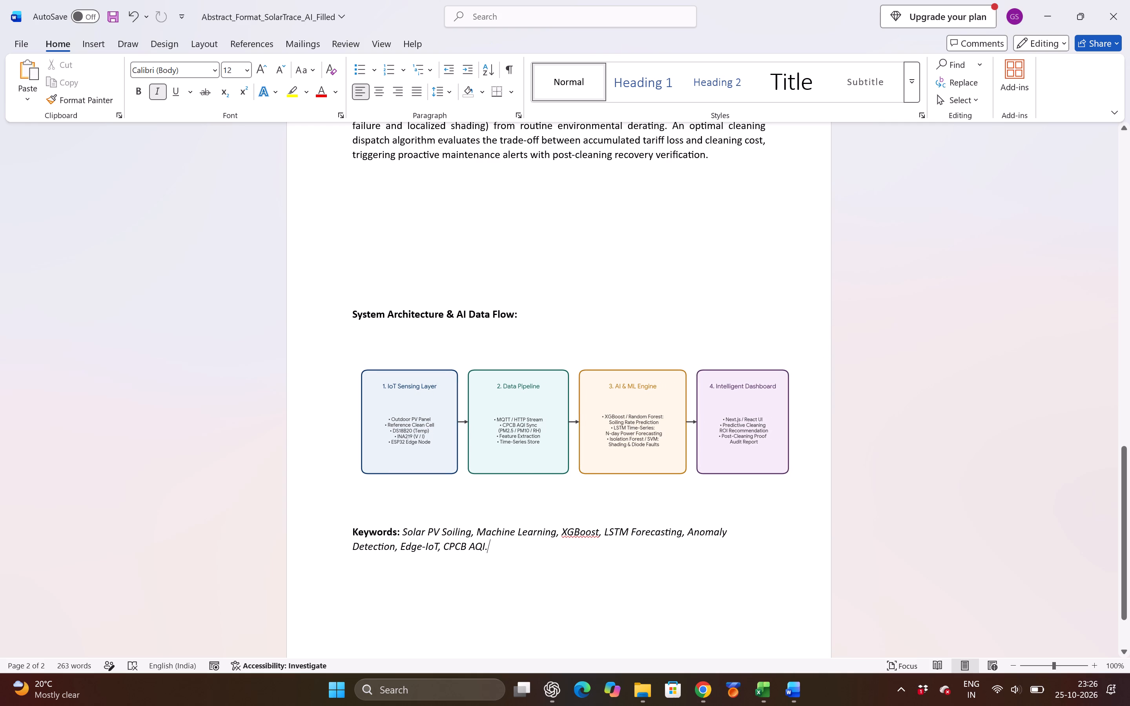
Insert a paragraph break after "predictive maintenance." at the top of page 2 to fix the stretched word spacing in that line.
scroll(571, 575, "up", 3)
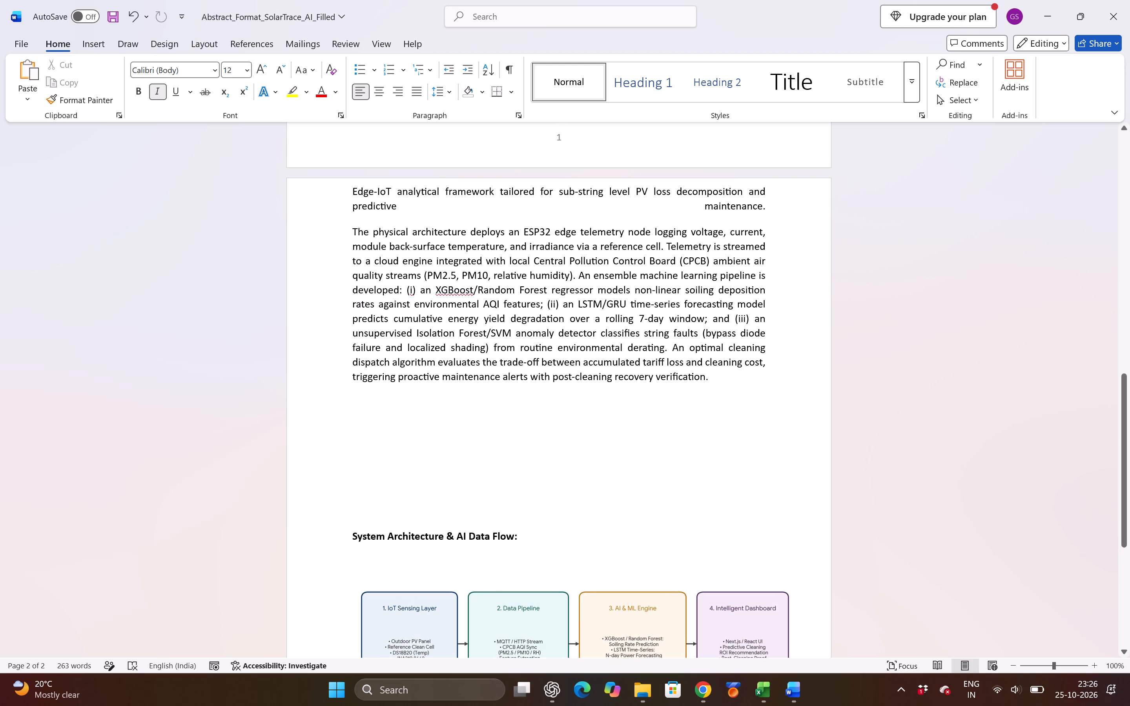
scroll(571, 575, "up", 1)
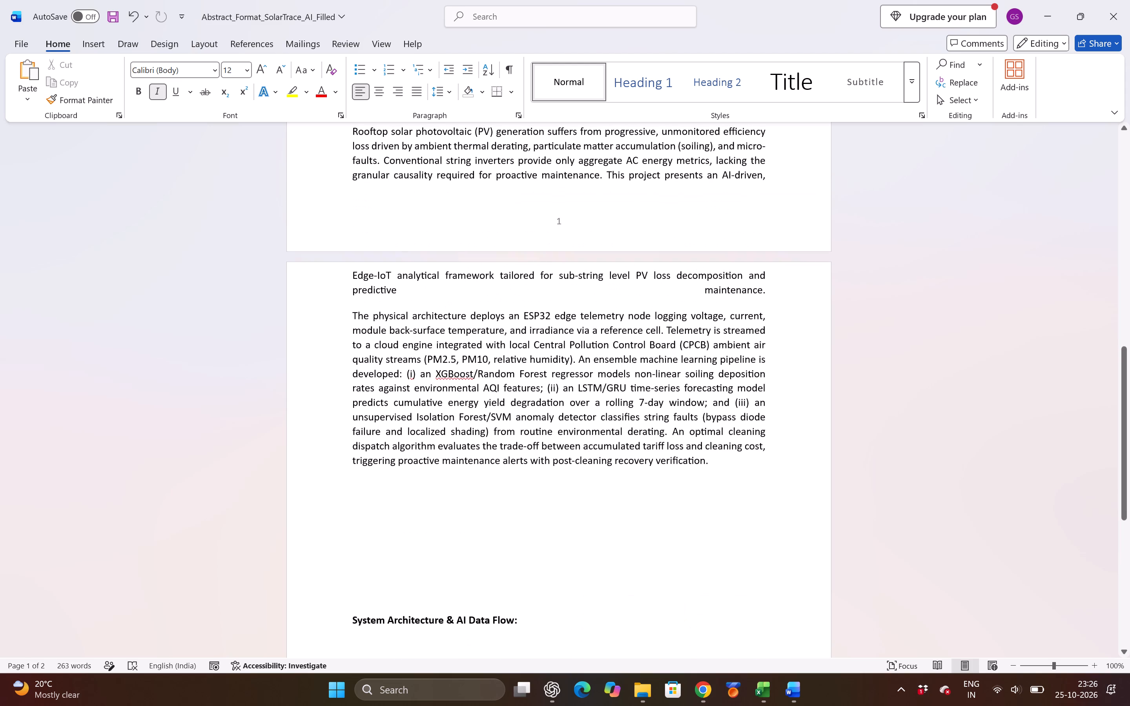
scroll(571, 575, "up", 2)
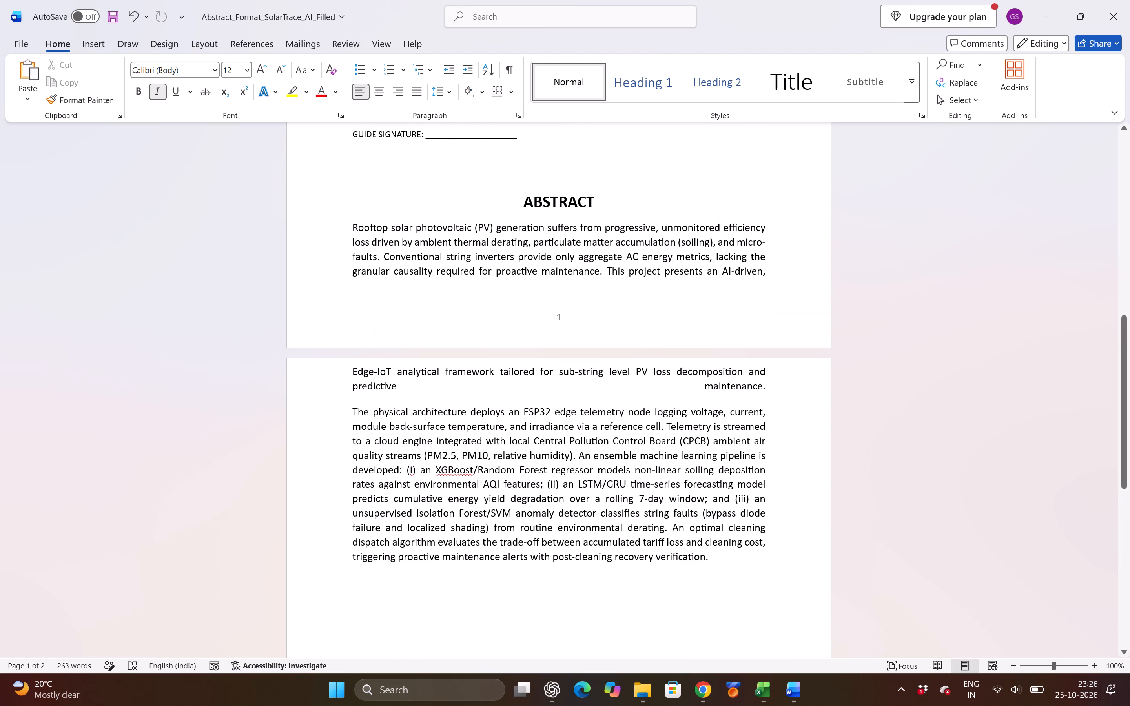
scroll(571, 575, "up", 1)
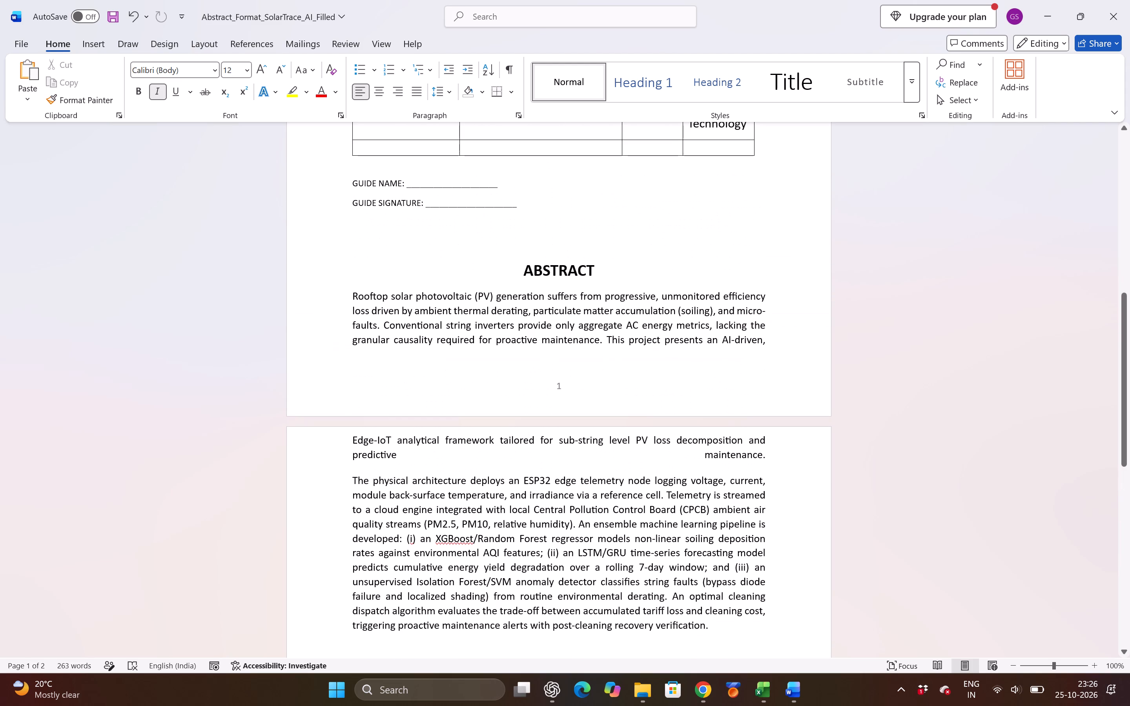
scroll(571, 575, "up", 1)
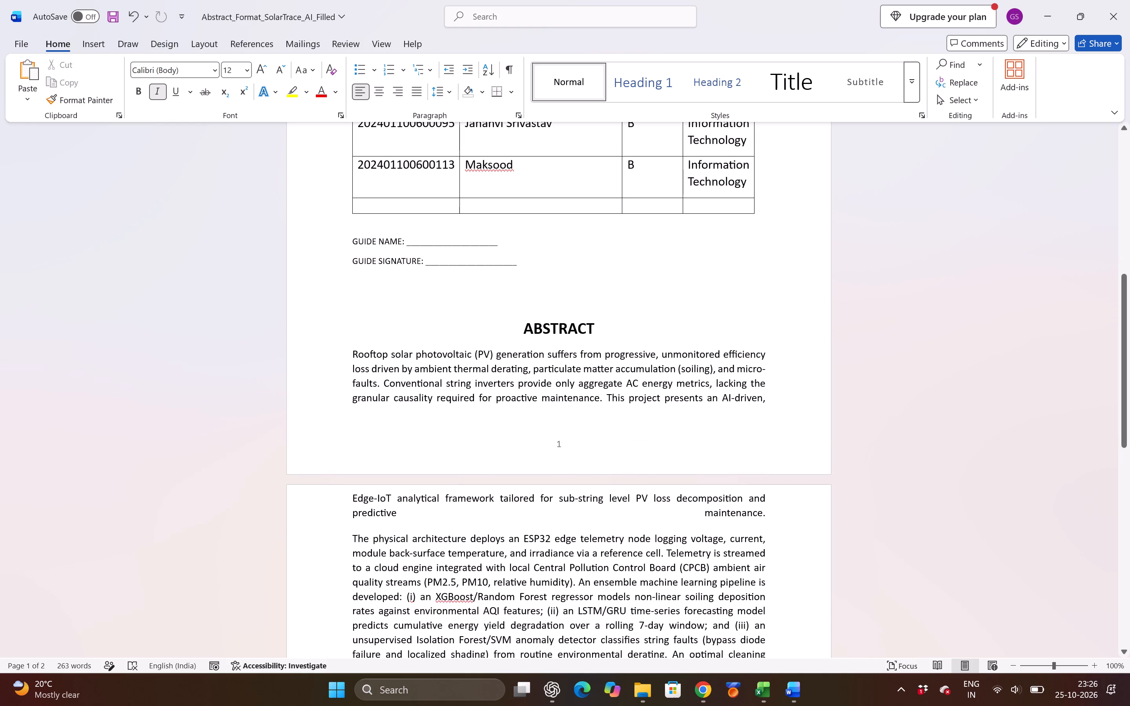
left_click(773, 513)
key("Return")
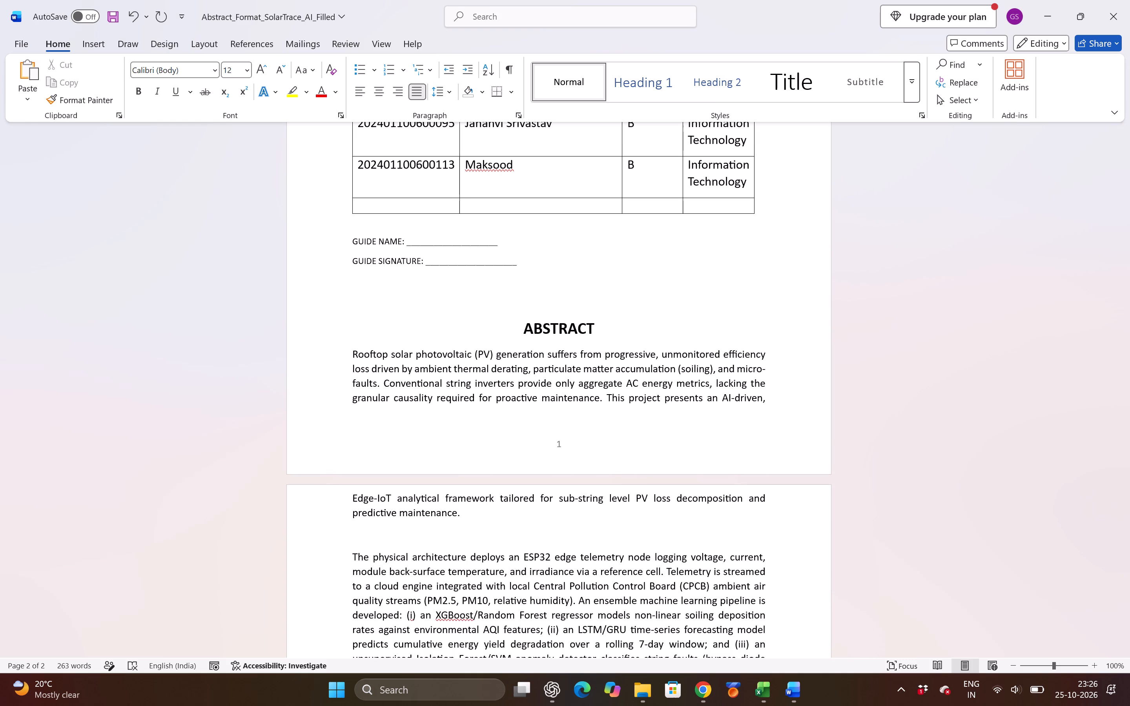
Review the document's layout from the abstract text back up to the institute banner on the first page.
scroll(719, 560, "down", 2)
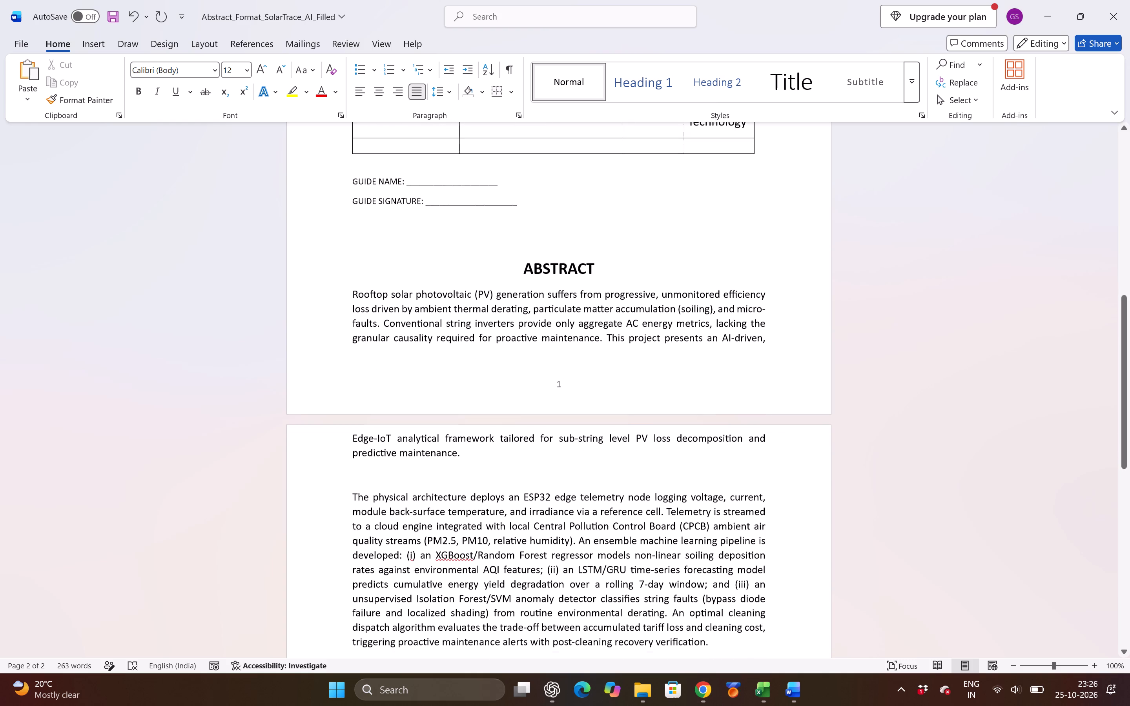
scroll(719, 560, "down", 1)
scroll(719, 560, "up", 3)
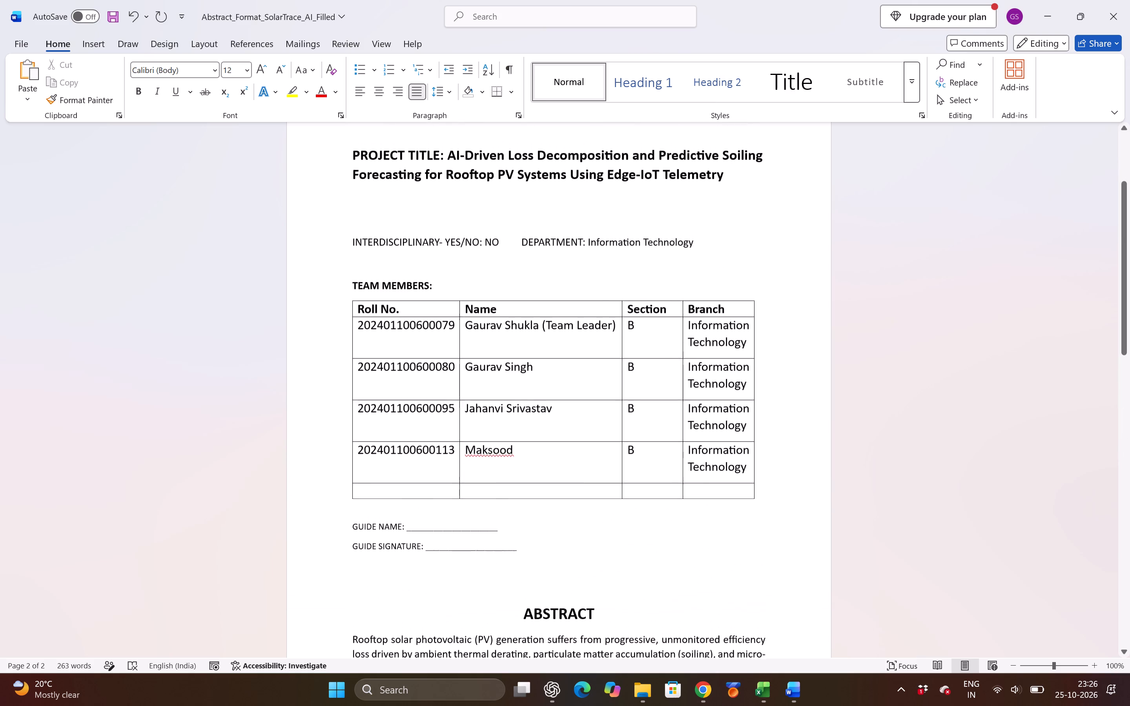
scroll(719, 560, "up", 2)
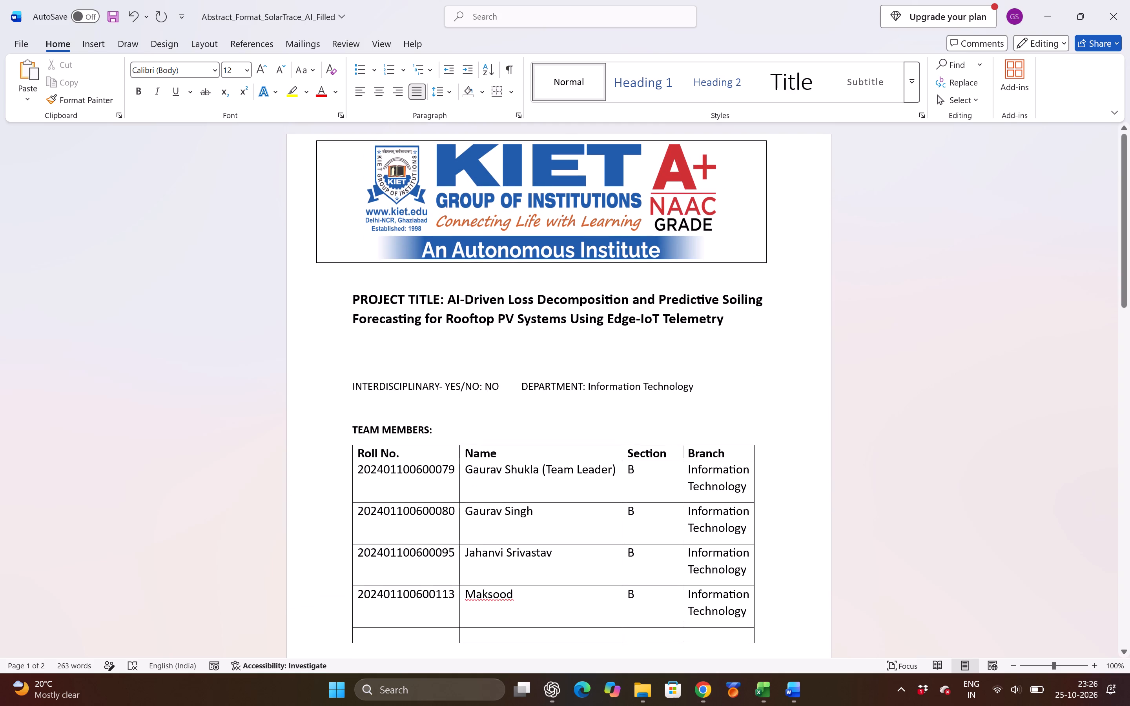
left_click(22, 42)
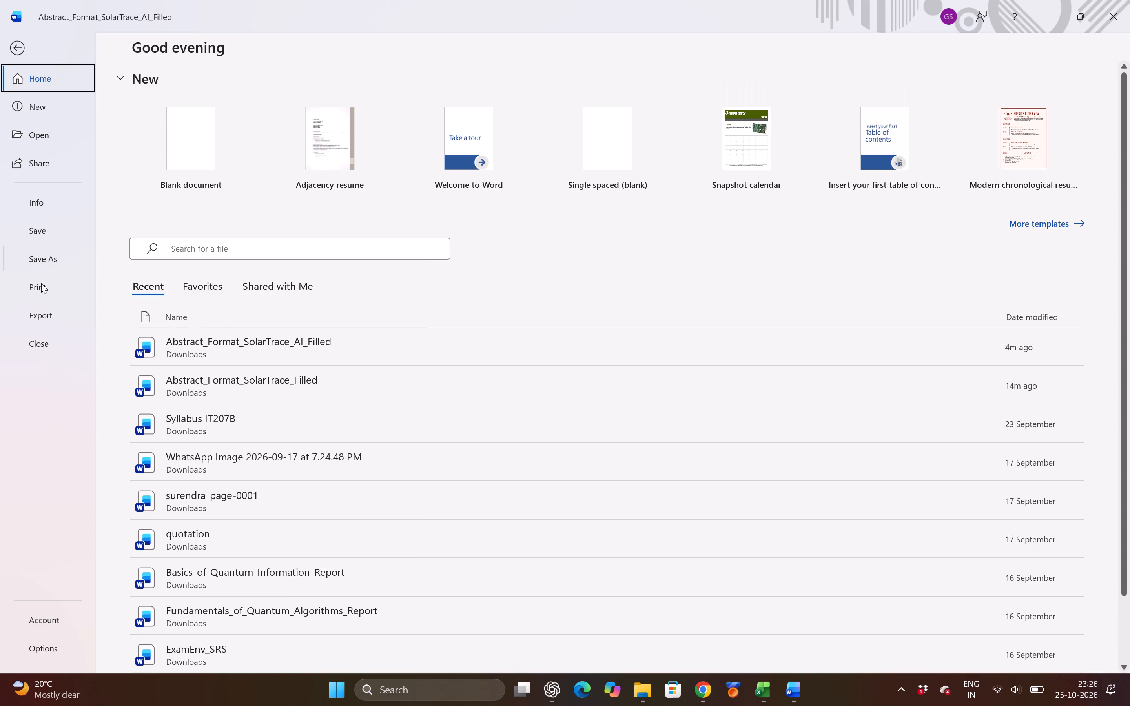
left_click(41, 285)
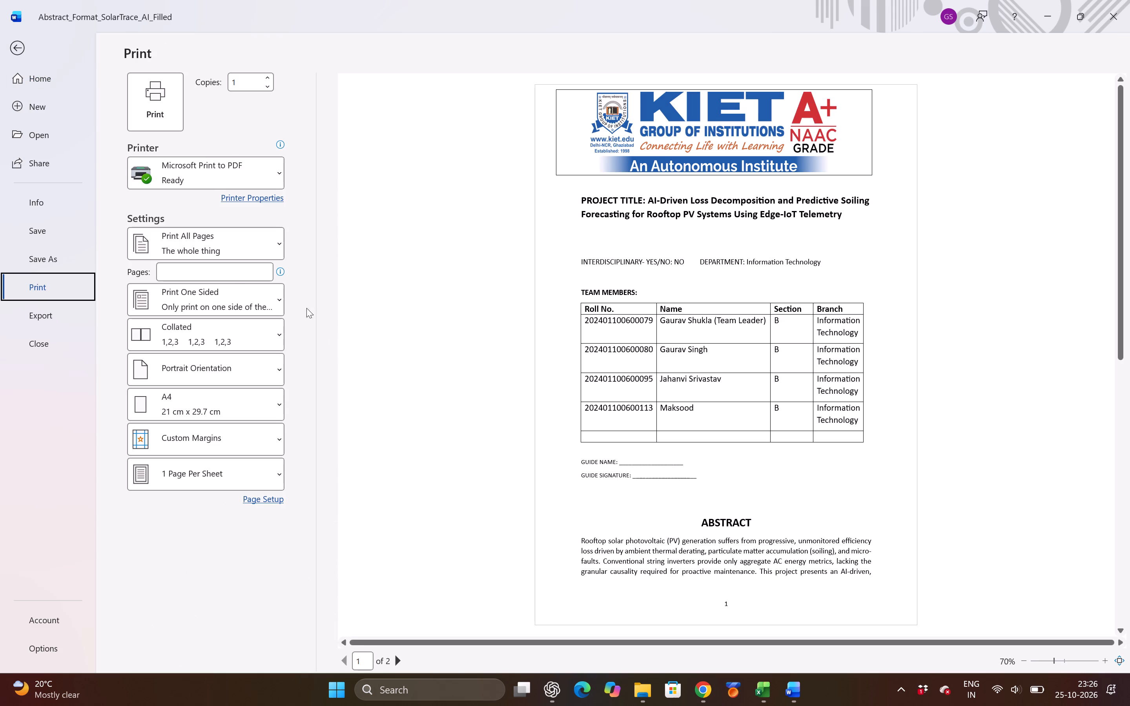
left_click(151, 102)
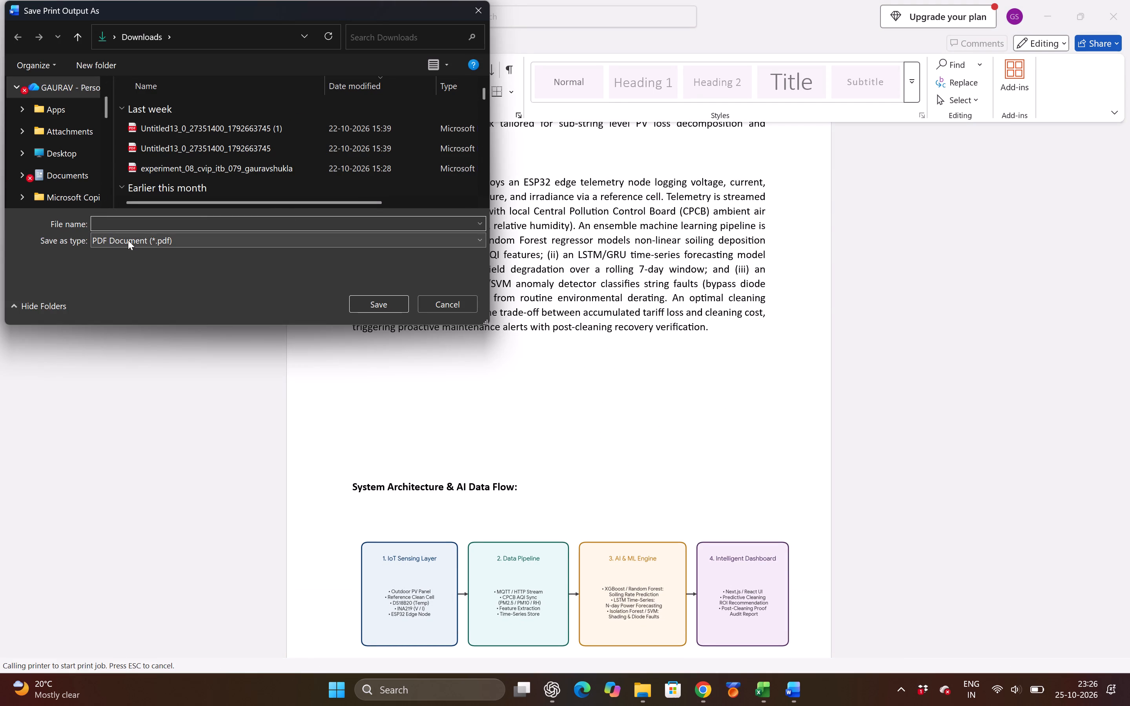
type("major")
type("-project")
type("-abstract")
scroll(45, 145, "down", 1)
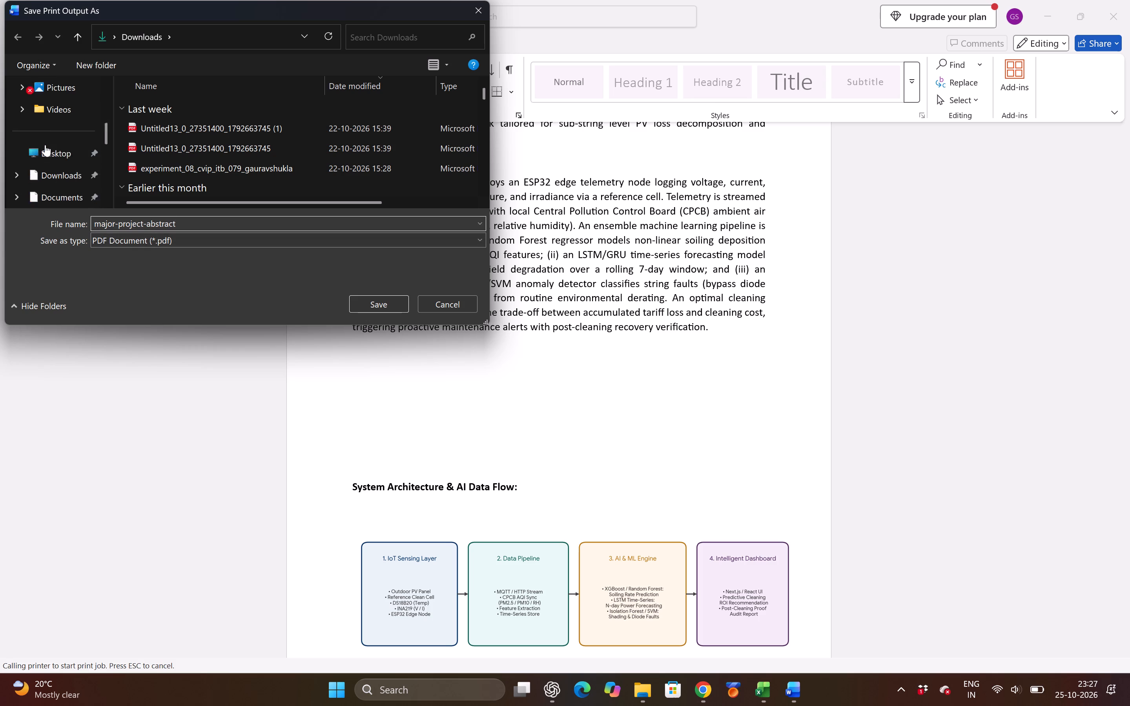
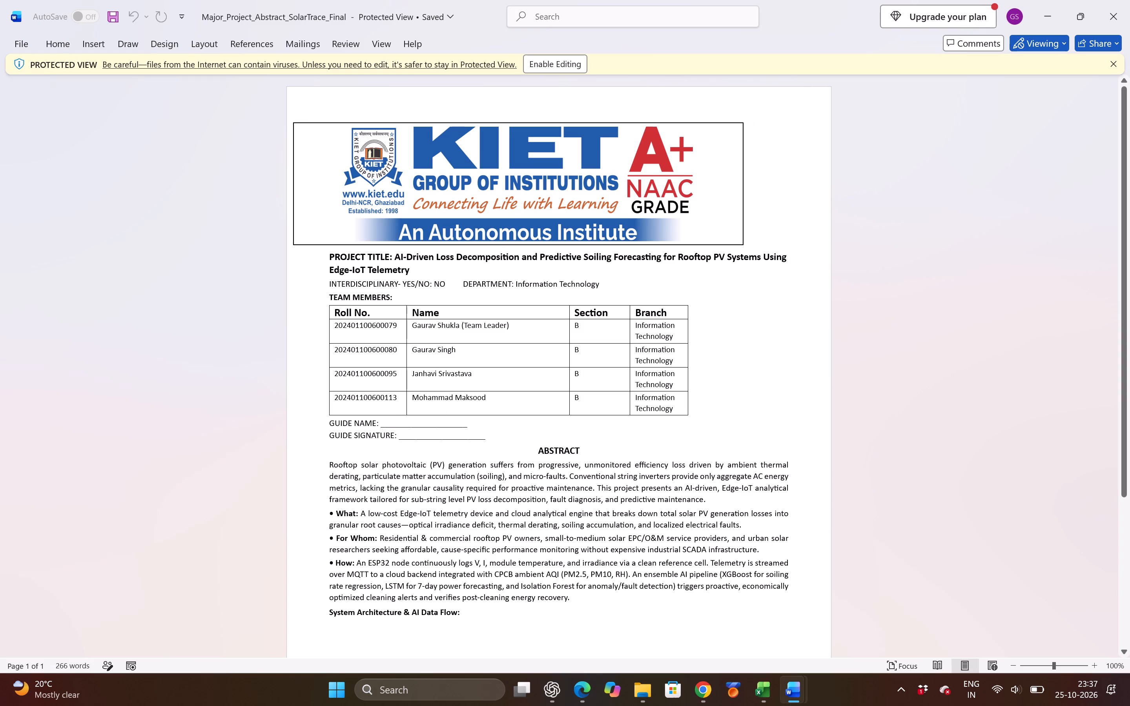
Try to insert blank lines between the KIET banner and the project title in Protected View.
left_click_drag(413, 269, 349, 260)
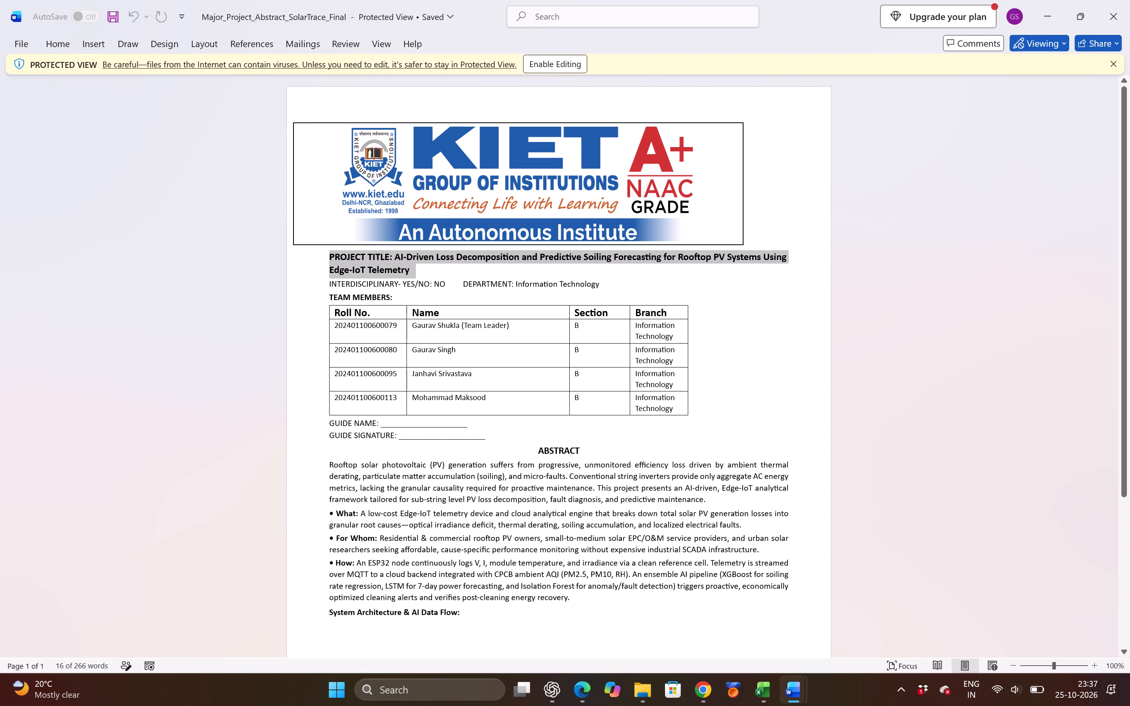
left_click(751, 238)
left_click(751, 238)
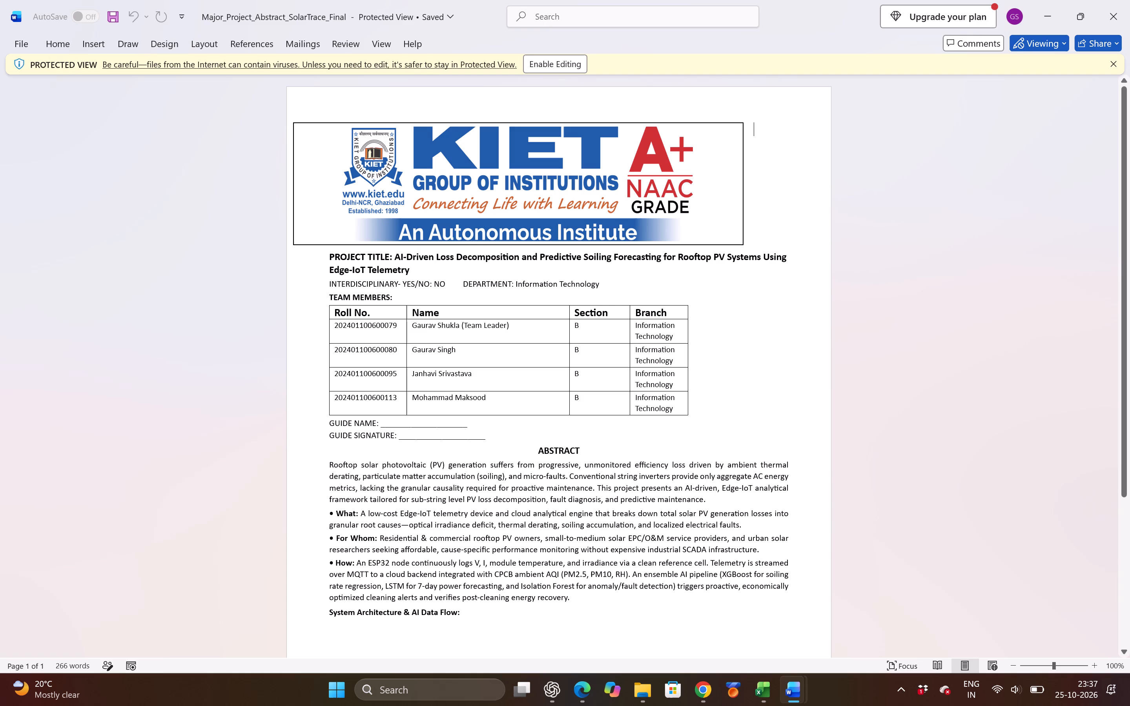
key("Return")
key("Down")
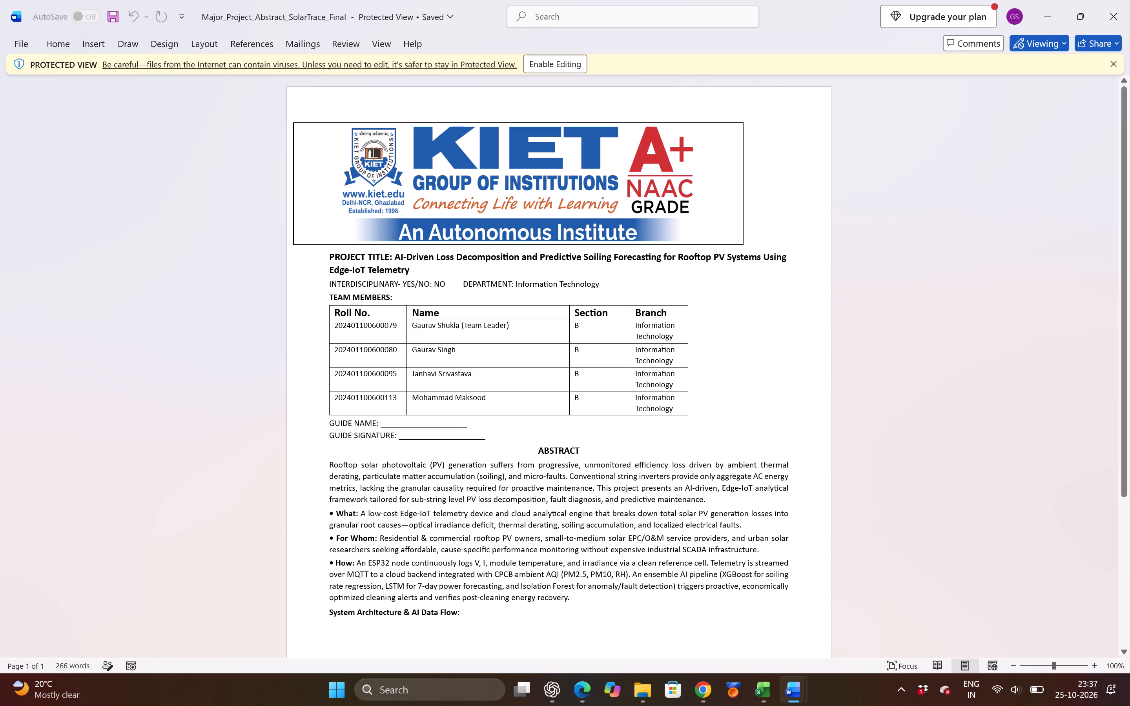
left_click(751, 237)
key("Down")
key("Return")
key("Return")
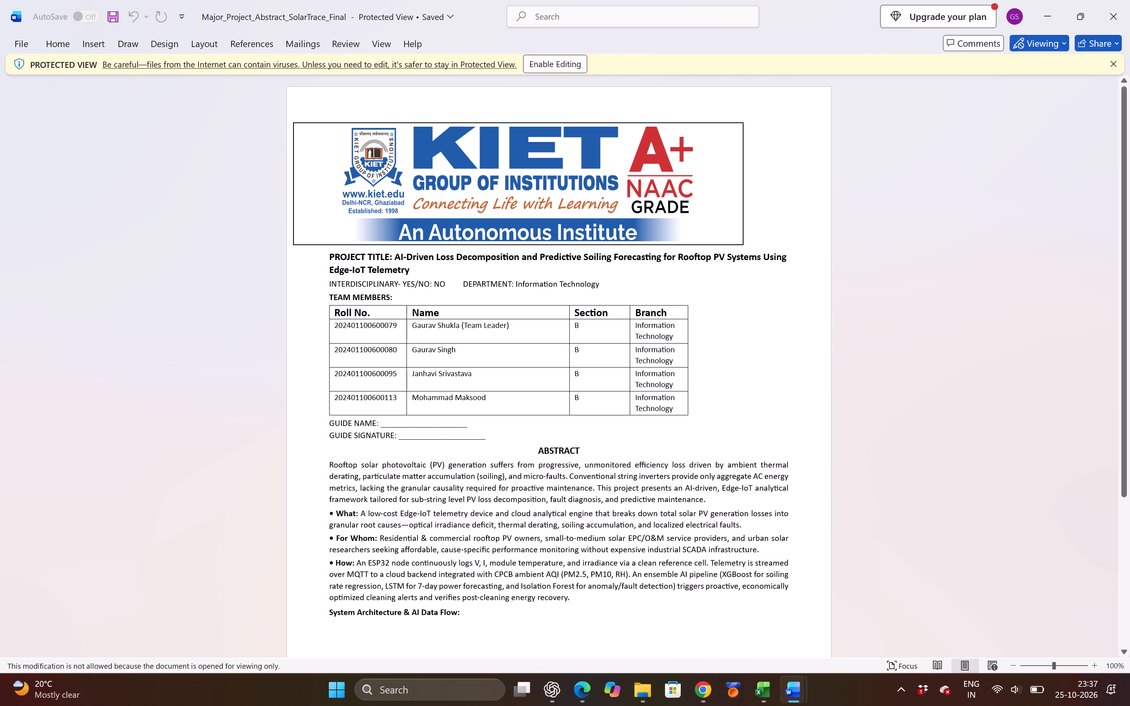
Enable editing for the downloaded abstract document.
left_click(578, 61)
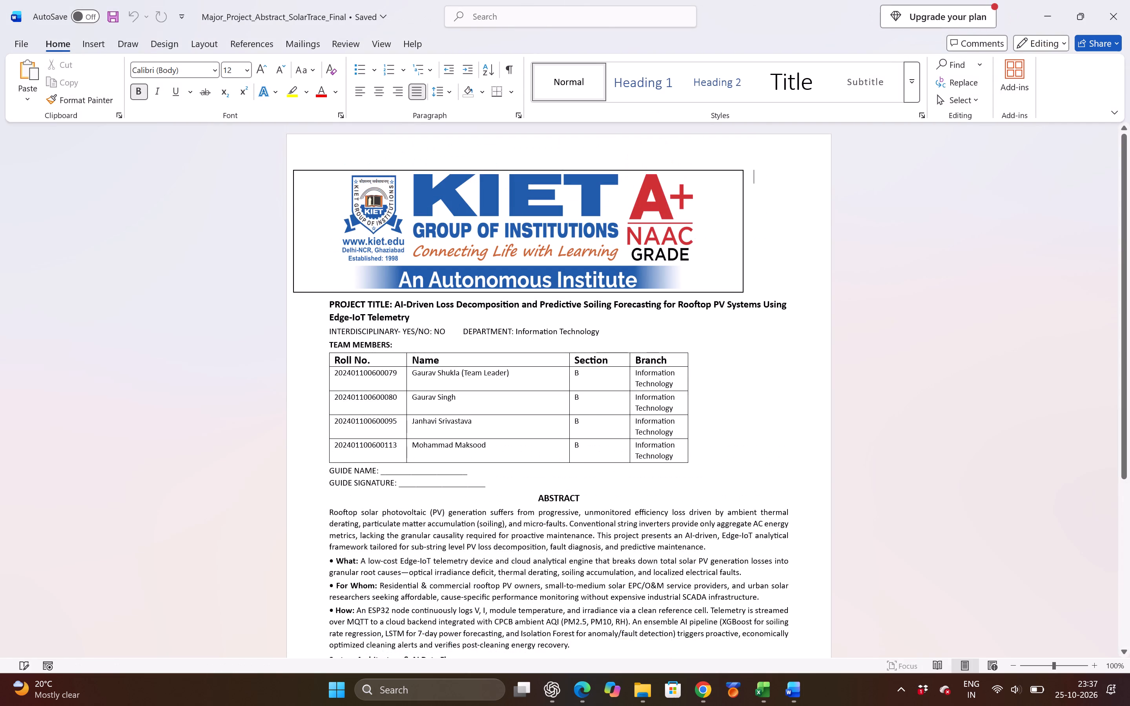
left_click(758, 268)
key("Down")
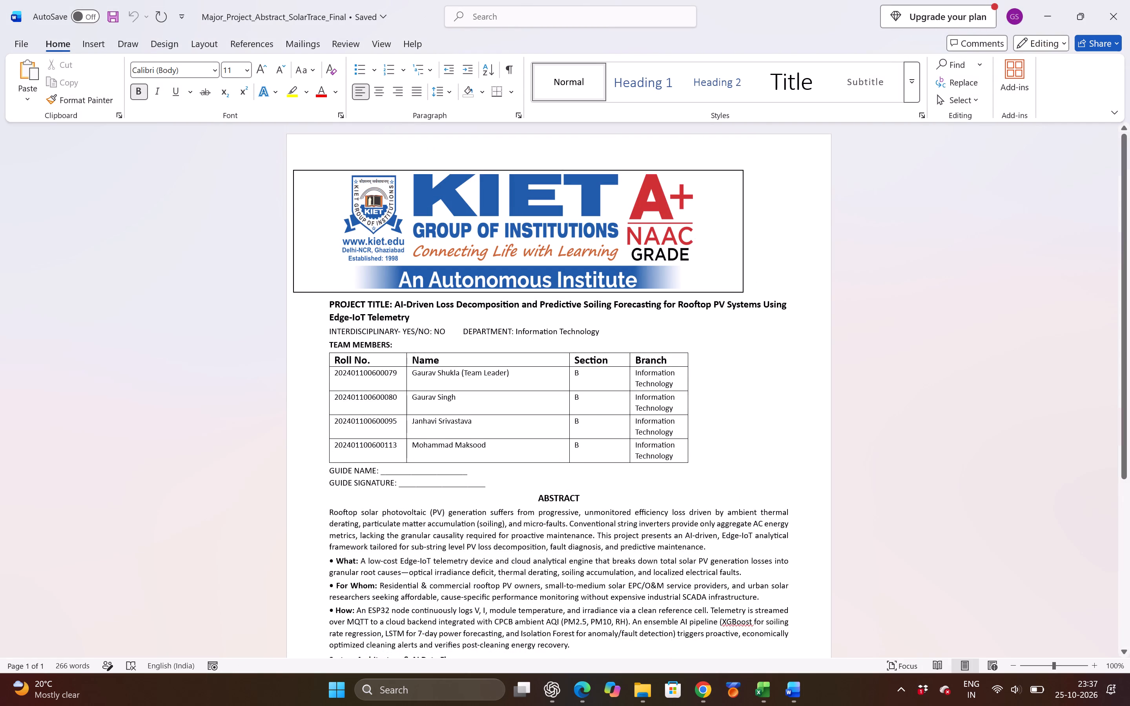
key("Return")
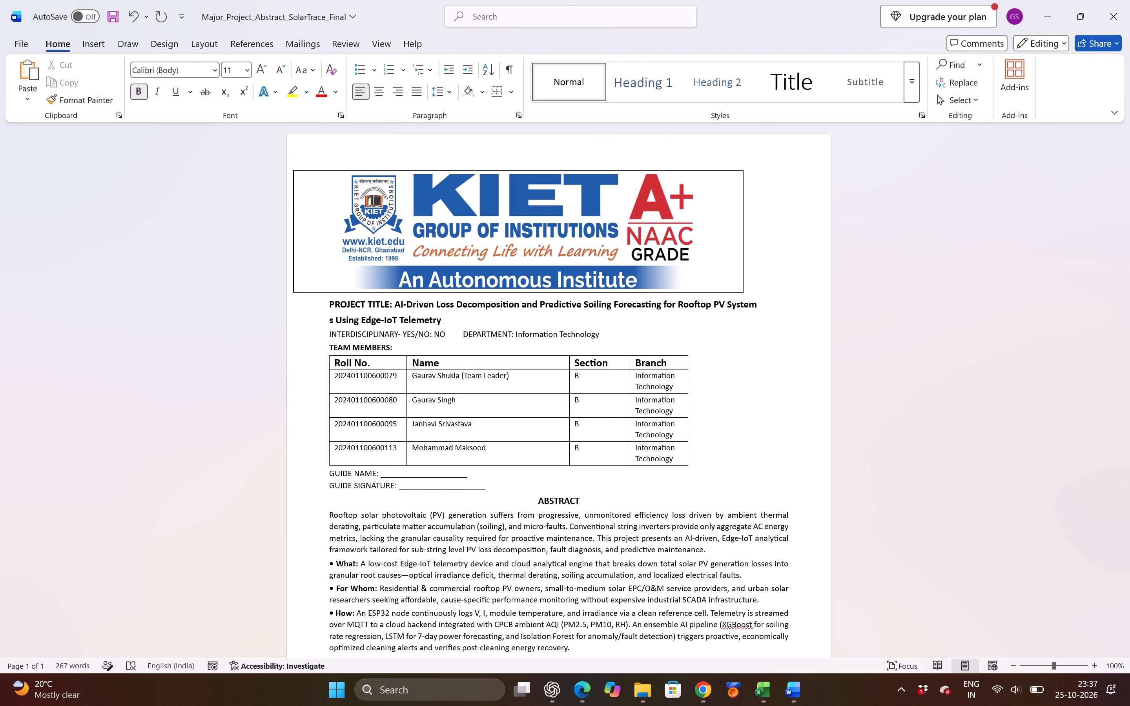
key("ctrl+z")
Insert blank lines before the project title to leave a small gap below the KIET banner.
left_click(328, 301)
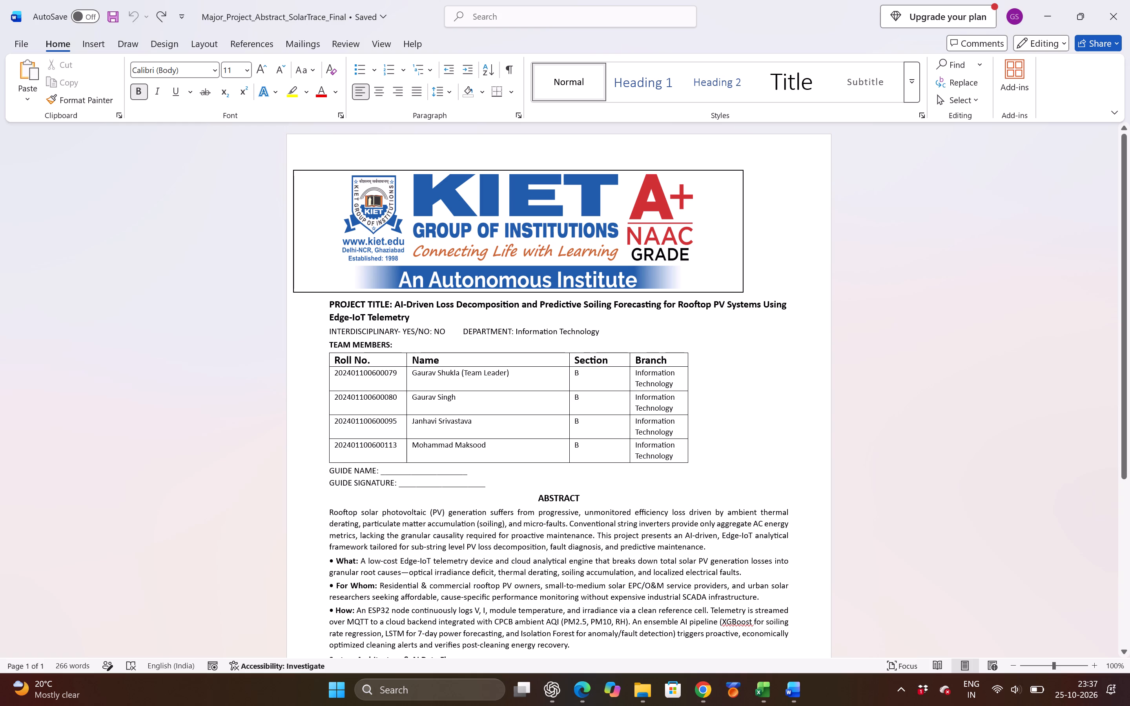
key("Return")
key("Return")
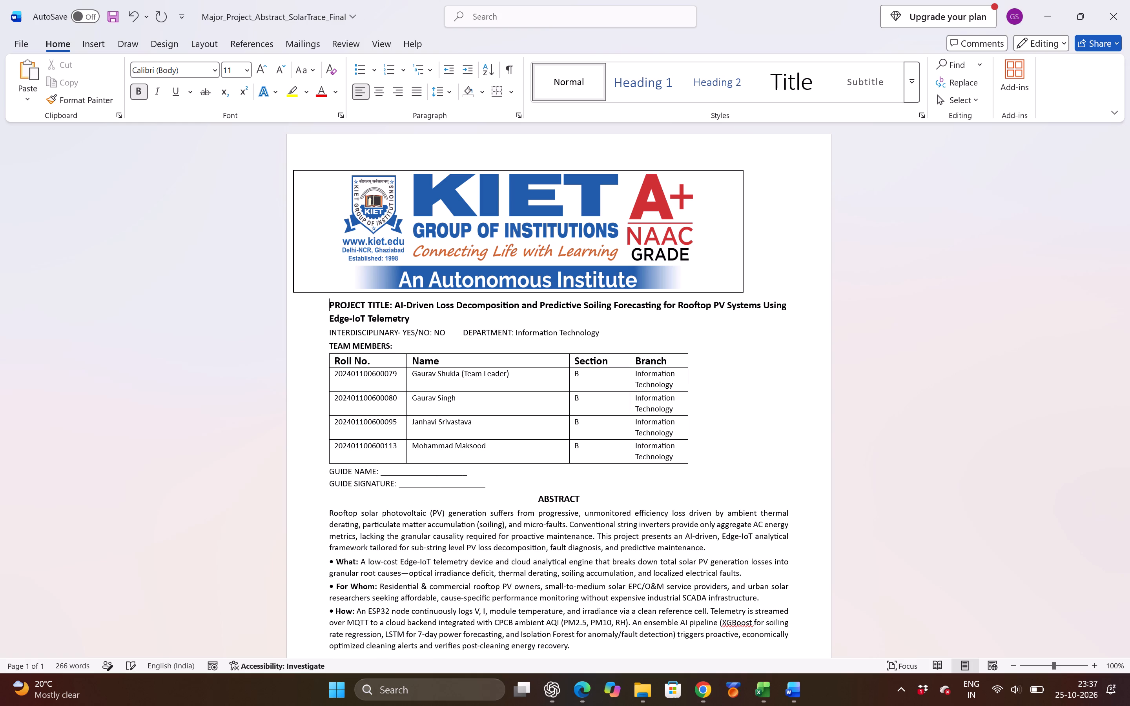
key("Return")
key("Return")
key("Return")
key("Return")
key("Return")
key("Return")
key("Return")
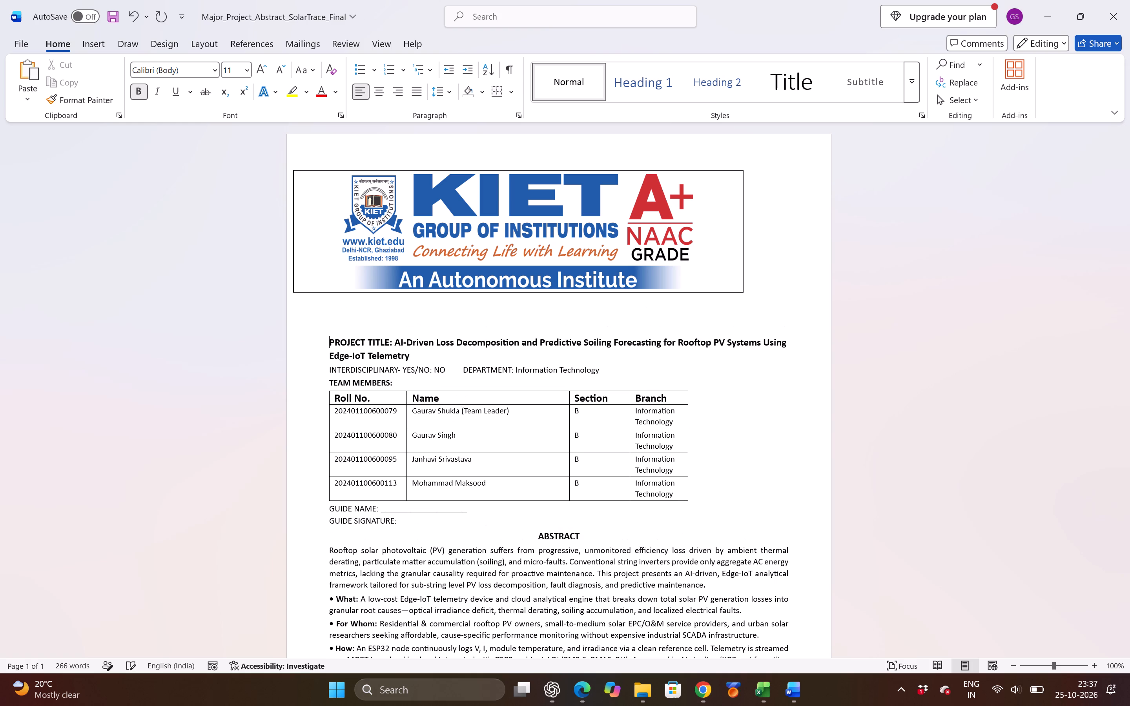
key("BackSpace")
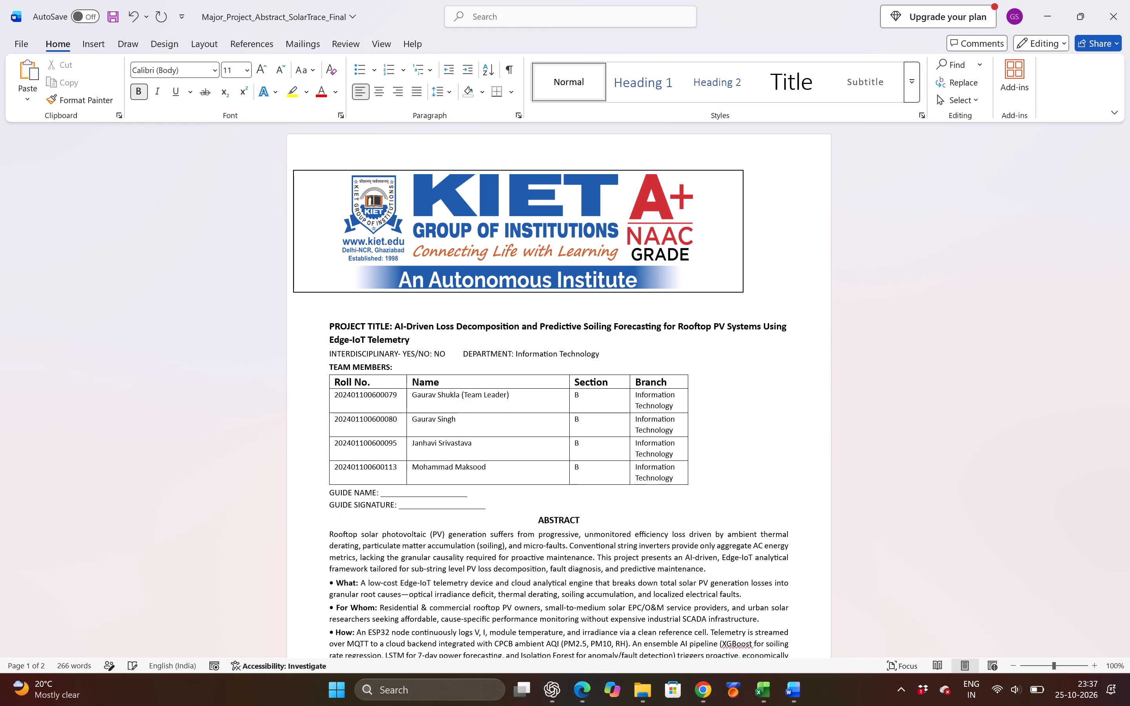
Increase the font size of the whole two-line project title to 16.
left_click_drag(415, 338, 393, 339)
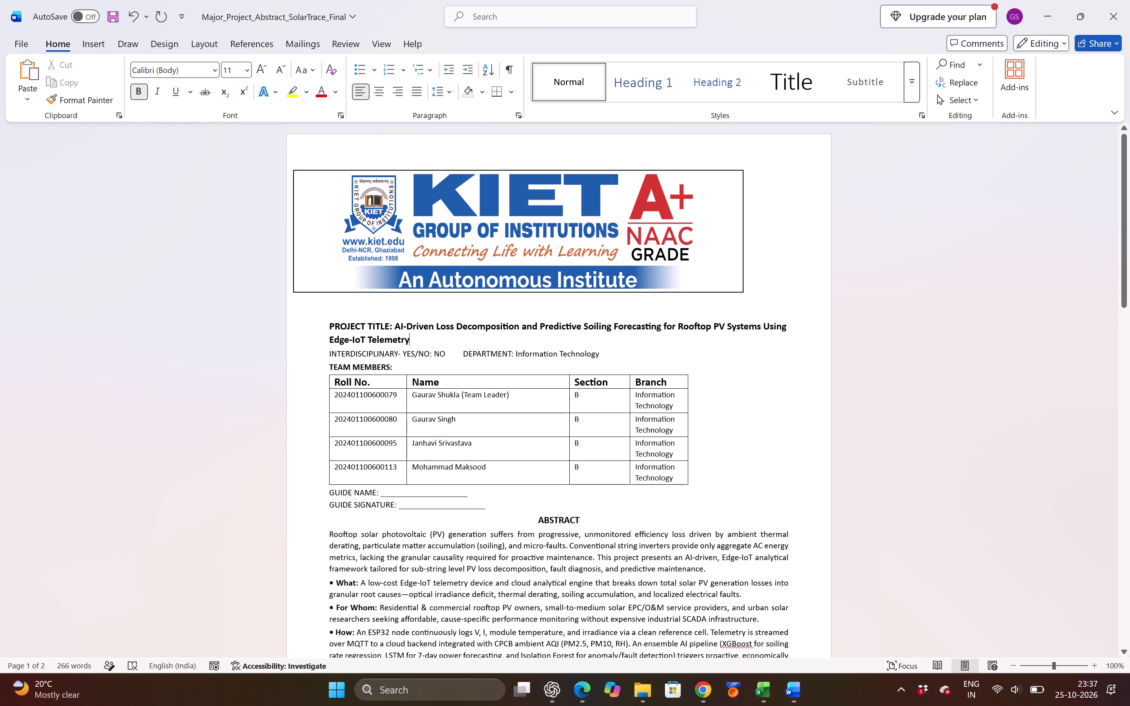
left_click_drag(393, 339, 315, 321)
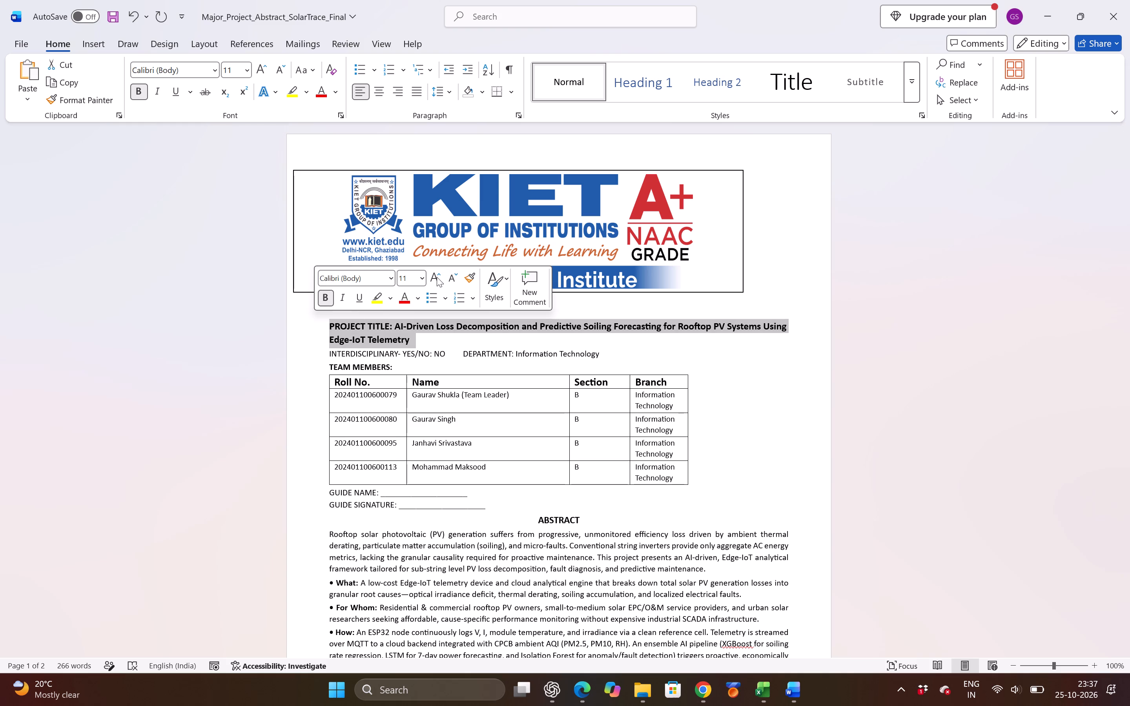
left_click(437, 277)
left_click(437, 277)
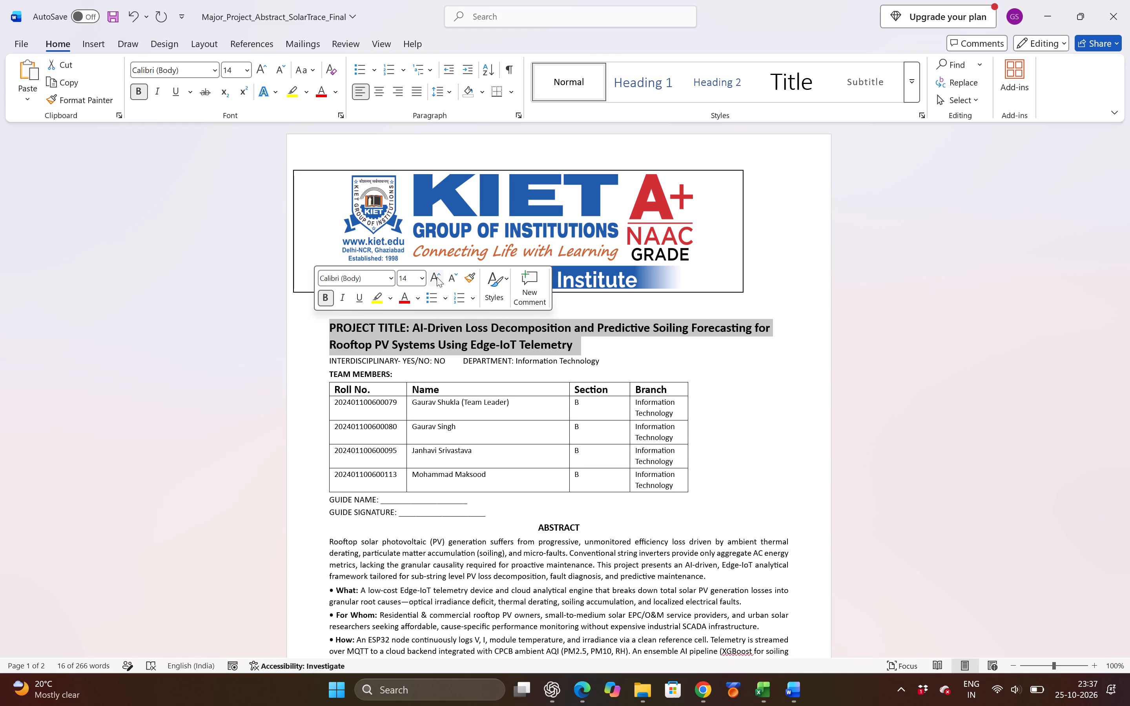
left_click(437, 277)
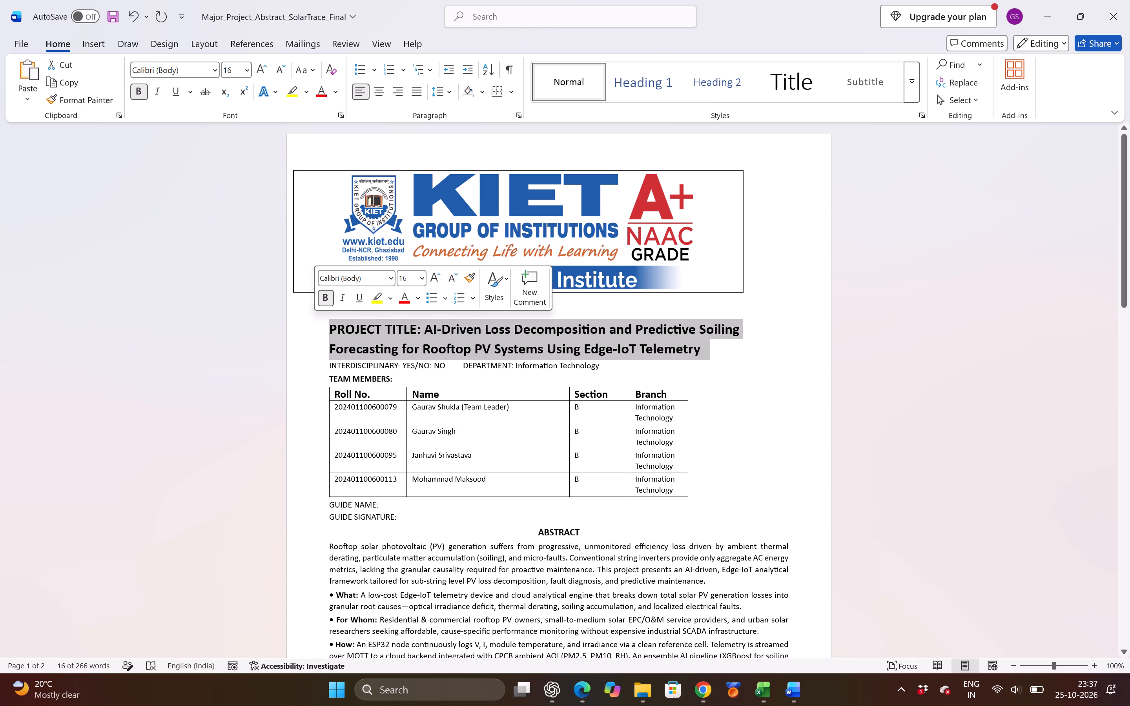
Resize the KIET banner box, bringing its left edge in near the text margin and extending its bottom and right edges slightly.
left_click(661, 245)
left_click_drag(661, 245, 688, 241)
left_click(757, 231)
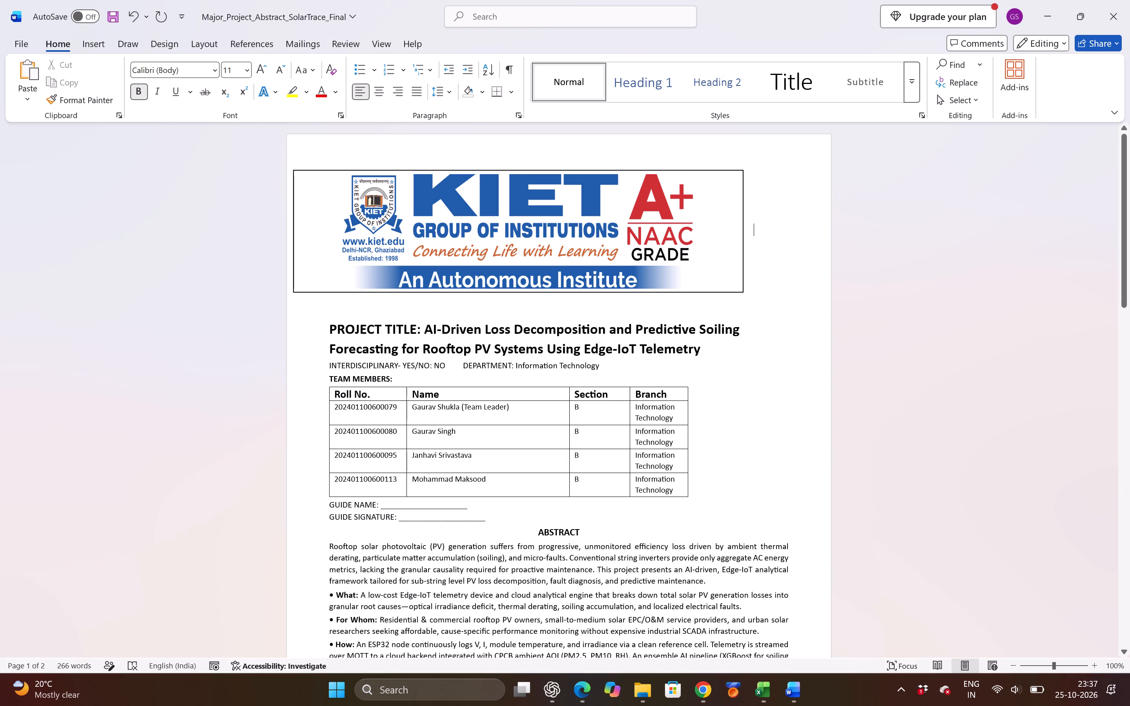
left_click(741, 231)
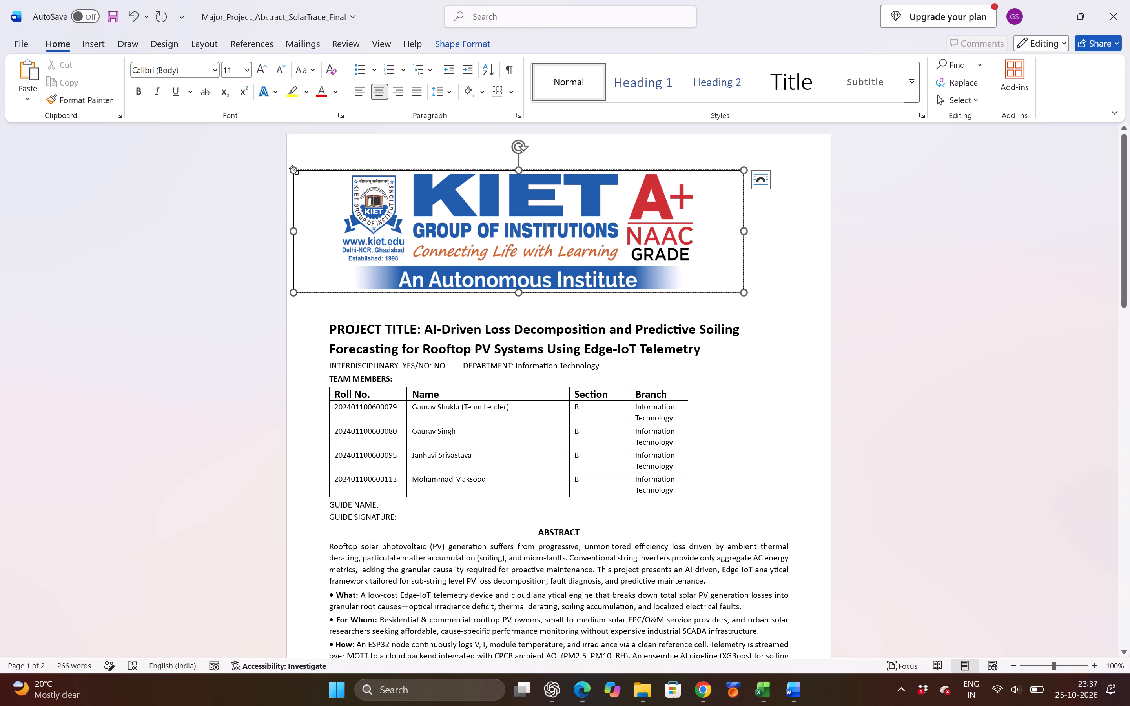
left_click_drag(293, 169, 332, 164)
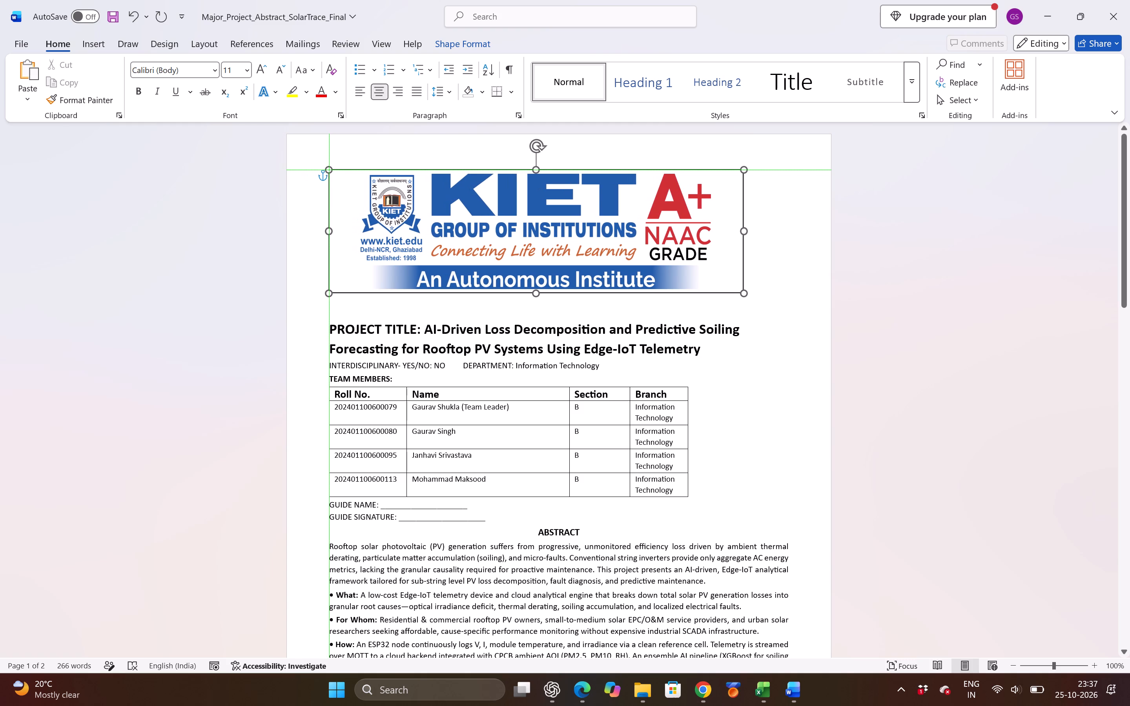
left_click_drag(332, 164, 338, 161)
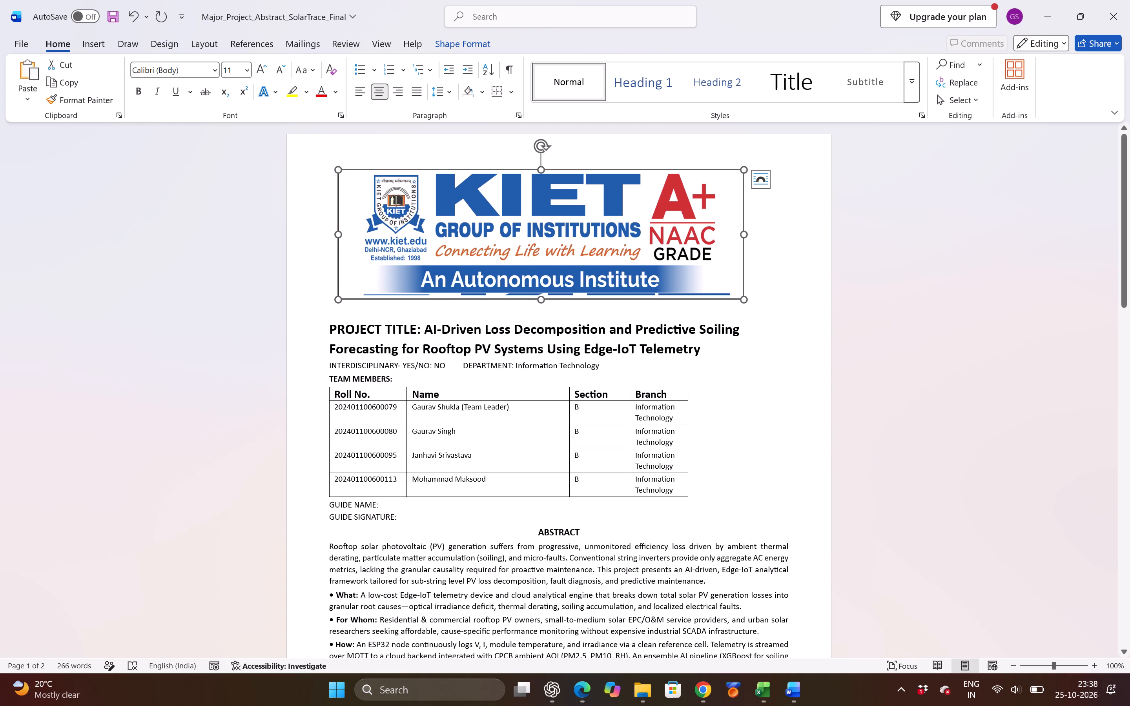
left_click_drag(745, 237, 755, 232)
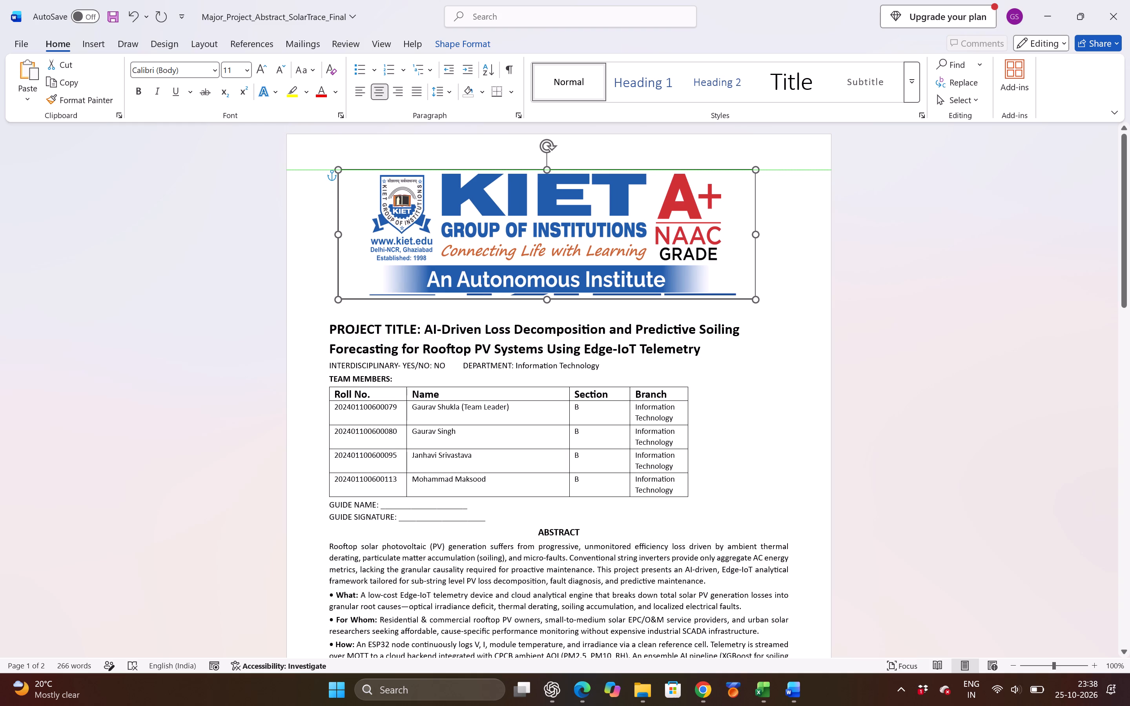
left_click_drag(755, 232, 756, 232)
left_click(796, 345)
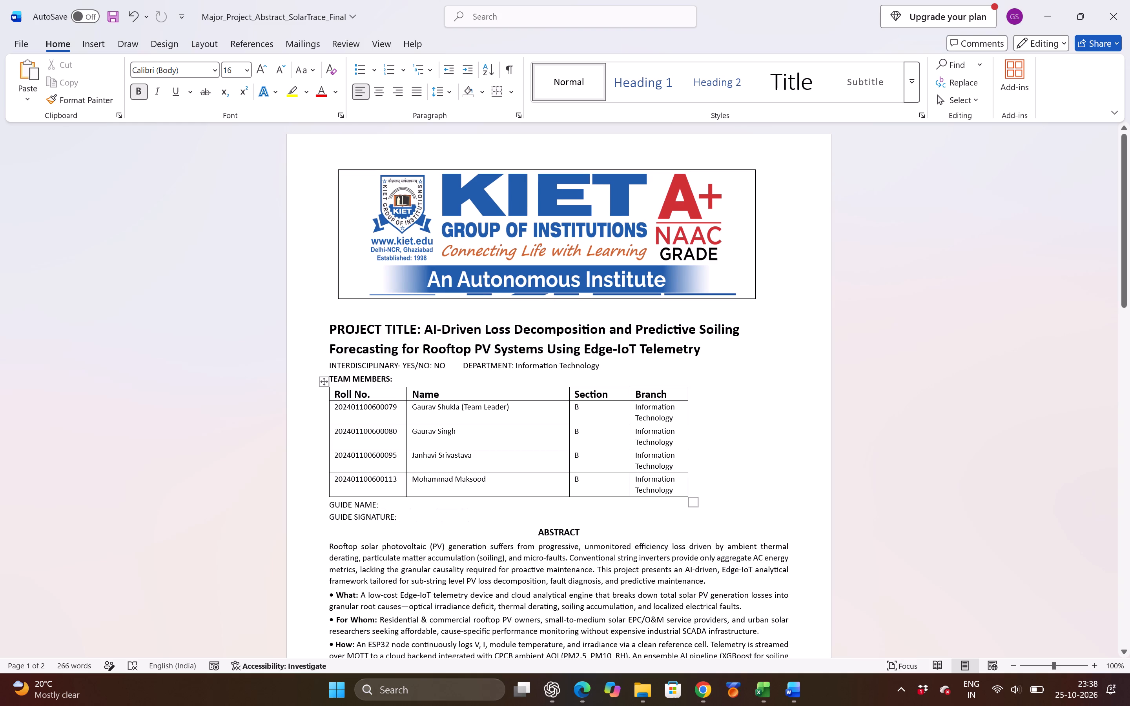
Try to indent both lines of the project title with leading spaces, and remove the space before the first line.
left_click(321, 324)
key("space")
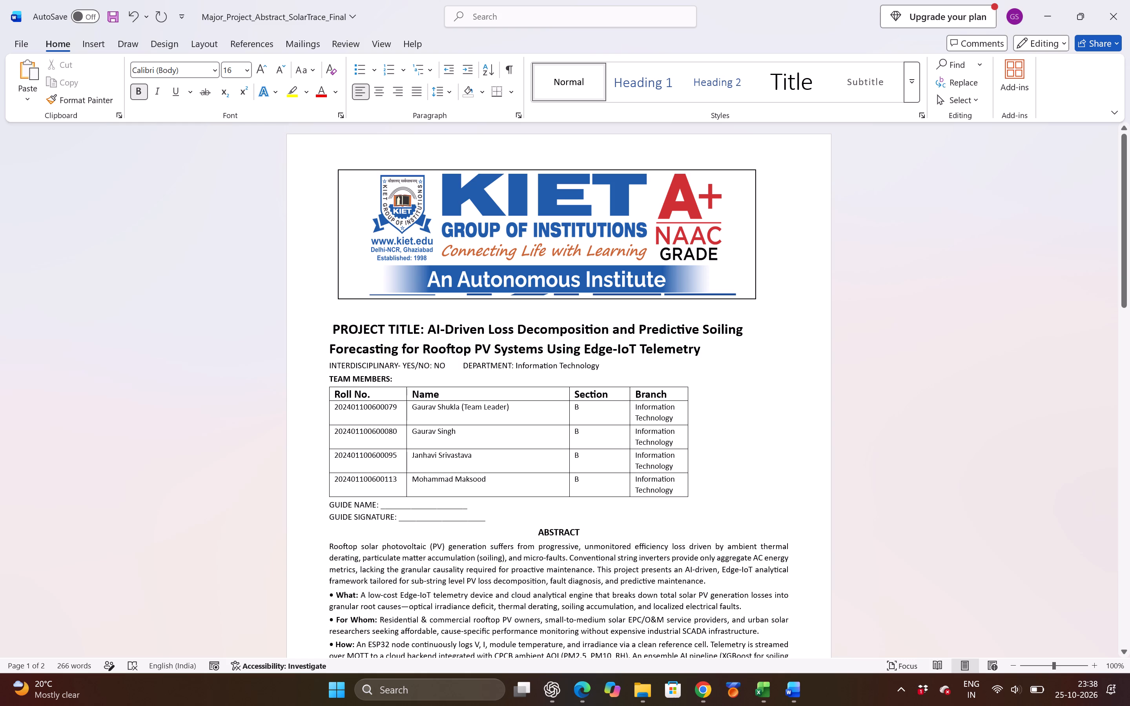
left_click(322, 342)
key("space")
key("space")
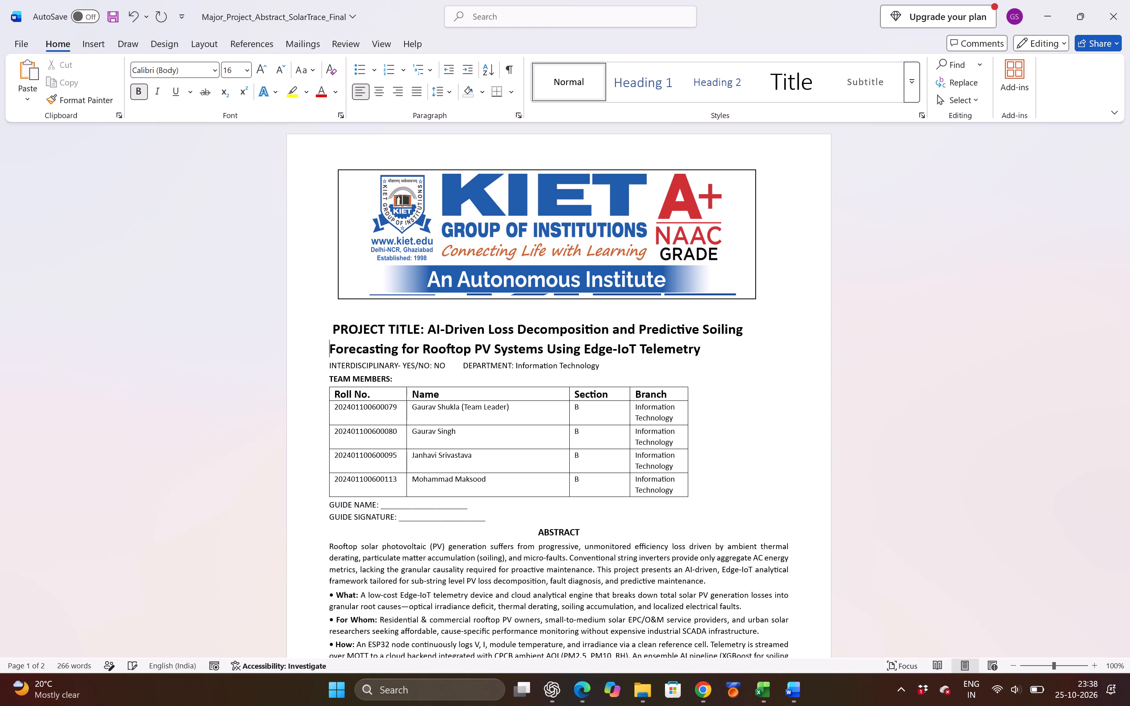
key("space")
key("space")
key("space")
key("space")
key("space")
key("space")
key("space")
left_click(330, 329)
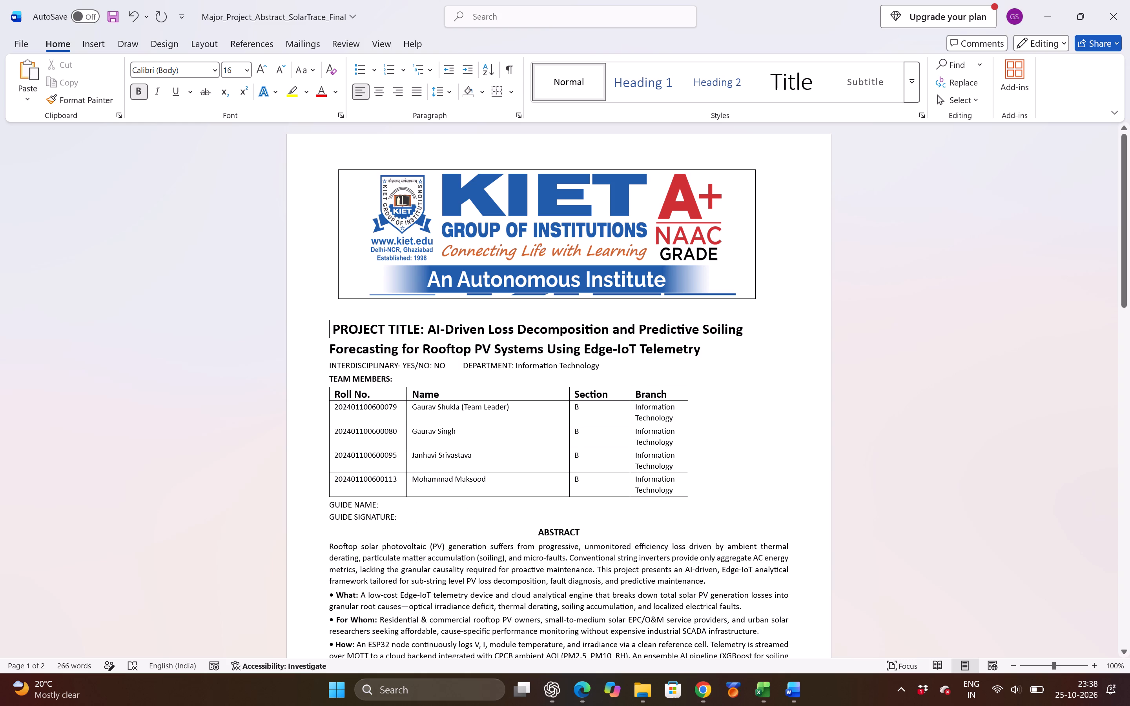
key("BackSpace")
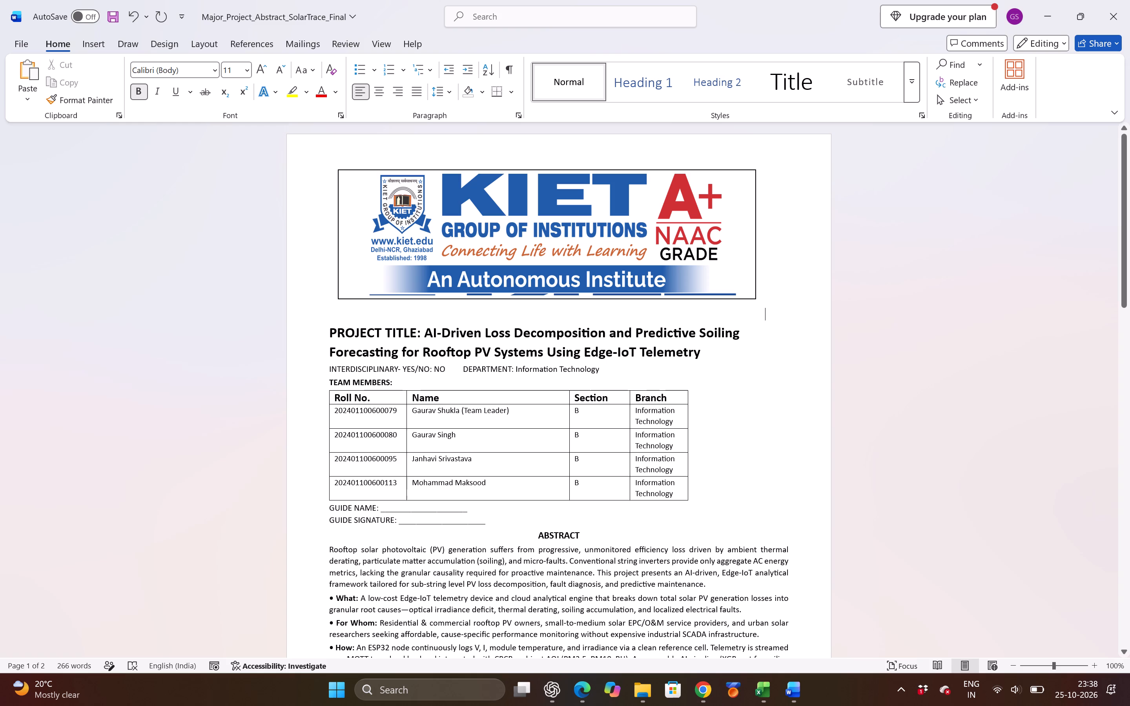
Insert one blank line below the project title and another below the INTERDISCIPLINARY and DEPARTMENT line.
left_click(707, 350)
key("Return")
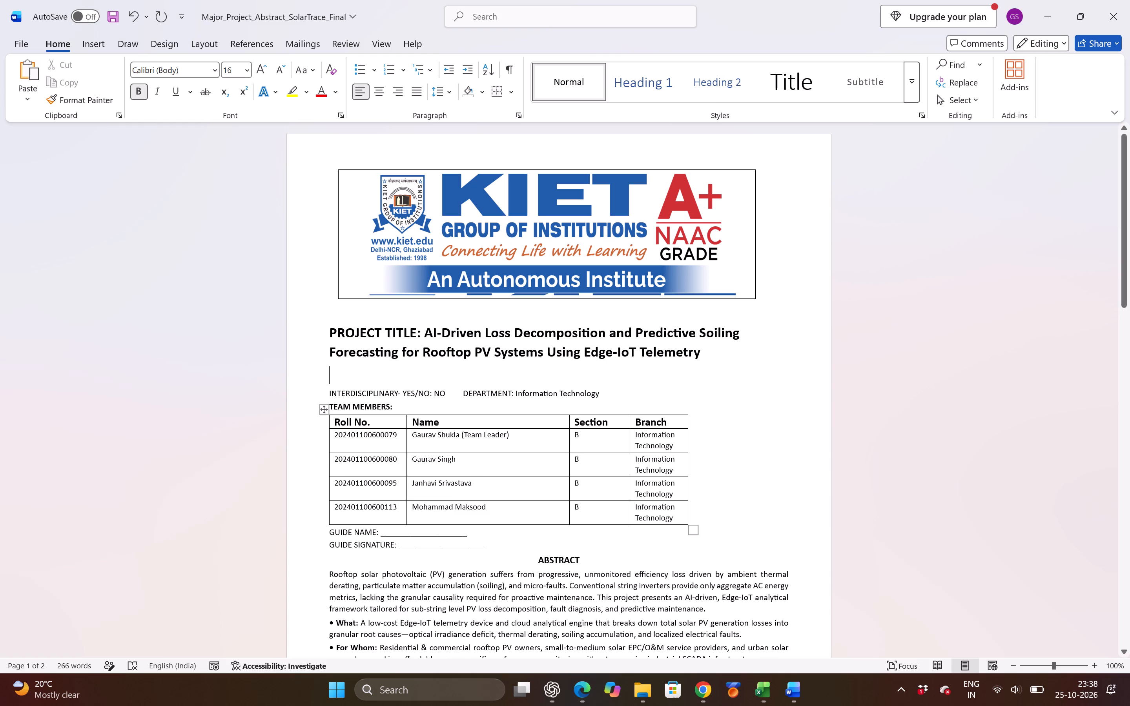
left_click(616, 397)
key("Return")
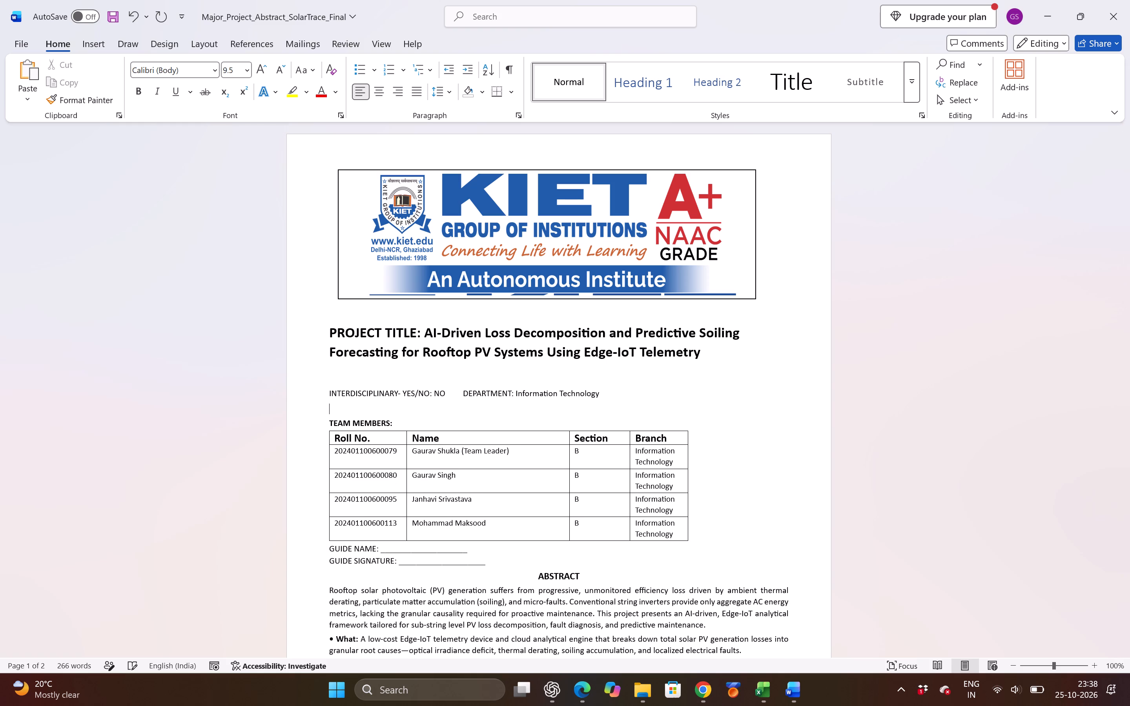
Increase the font size of the INTERDISCIPLINARY and DEPARTMENT line, including the blank line above it, to 12.
left_click_drag(606, 394, 390, 372)
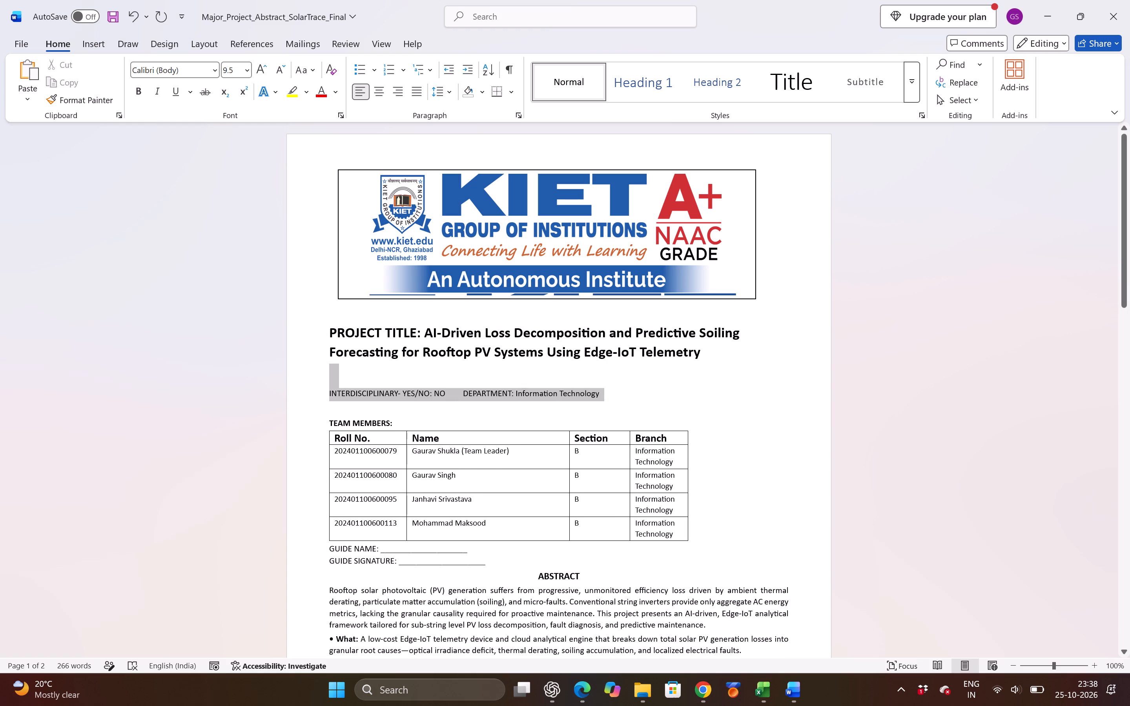
left_click_drag(390, 372, 335, 379)
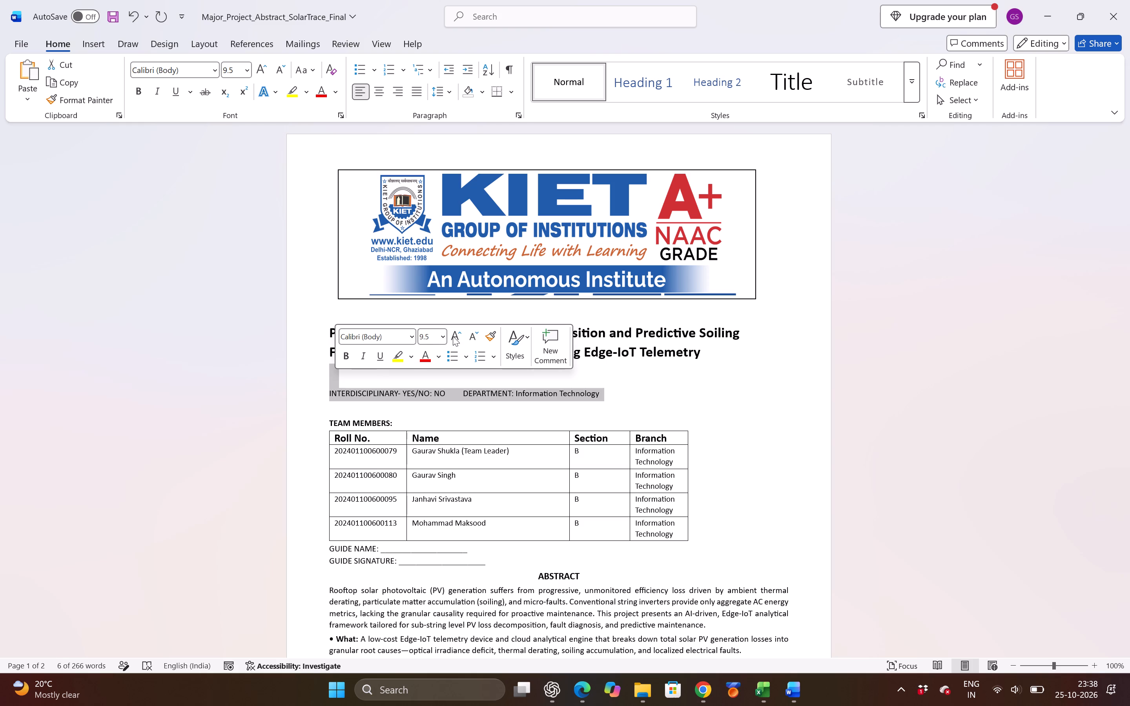
left_click(453, 337)
left_click(453, 337)
left_click(453, 337)
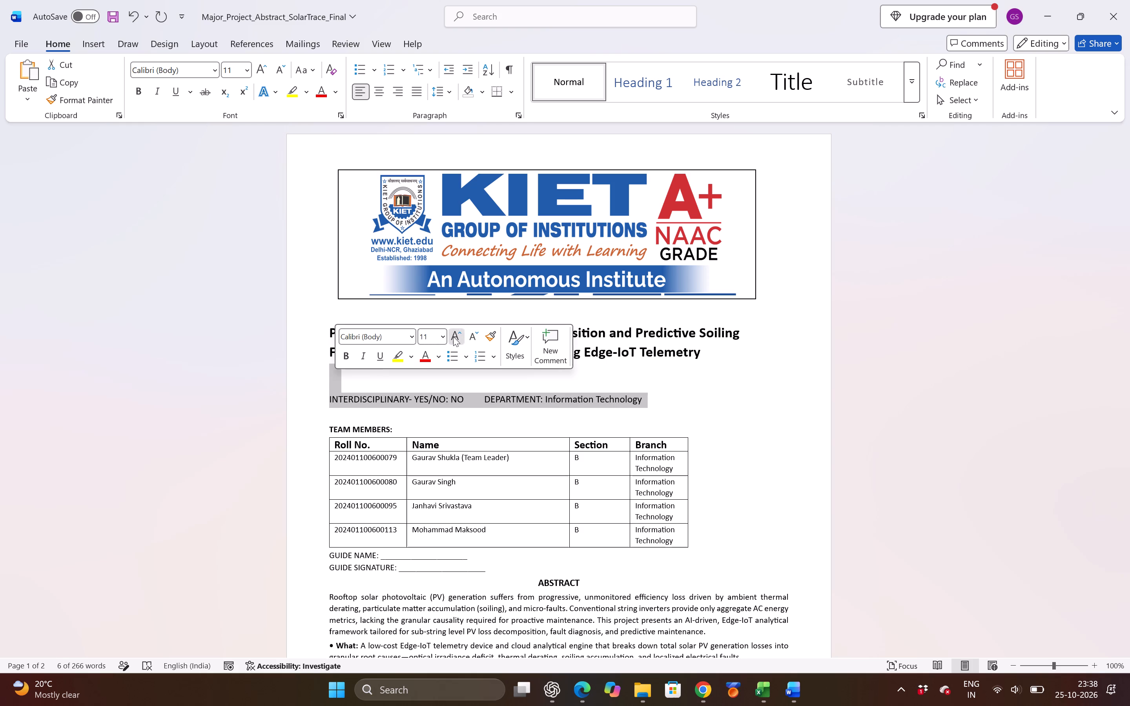
Enlarge the text from the ABSTRACT heading through the System Architecture & AI Data Flow heading, bringing the body paragraphs to size 14.
scroll(652, 500, "down", 1)
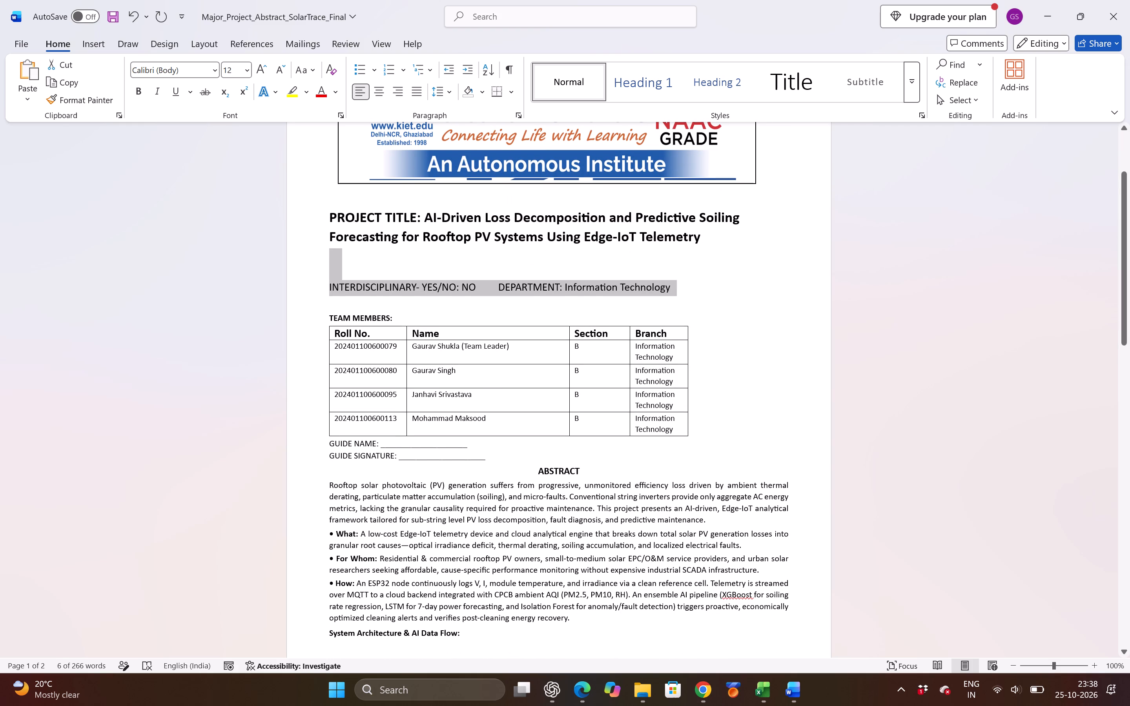
left_click_drag(520, 471, 543, 635)
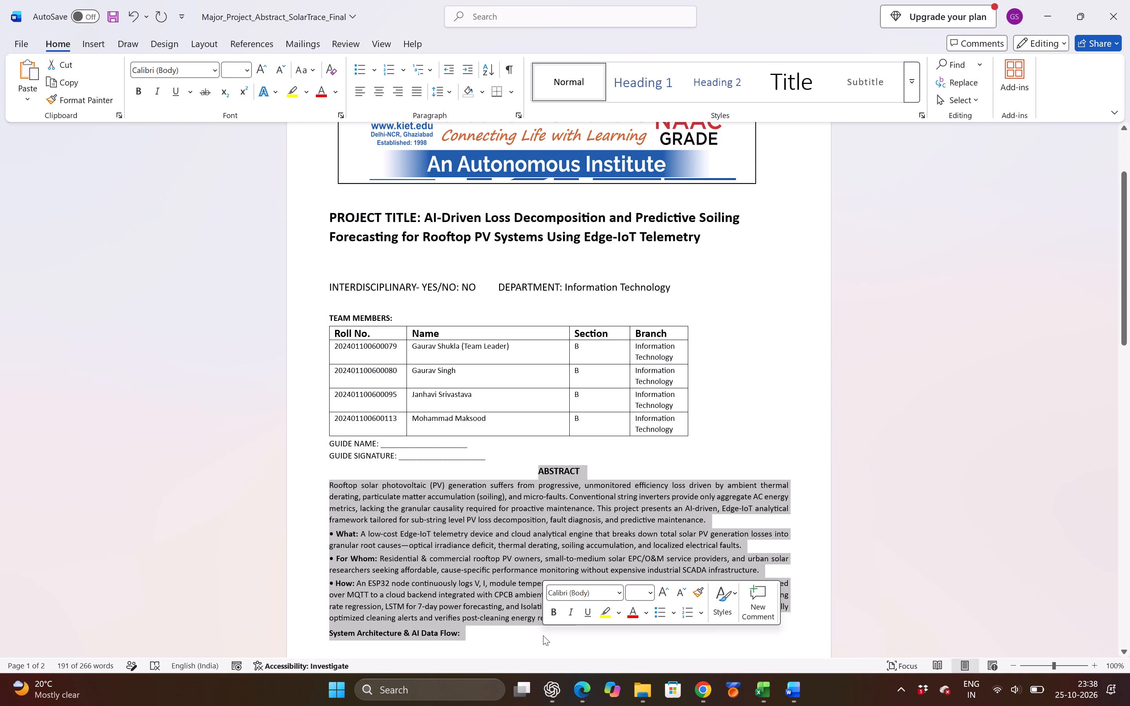
left_click(660, 592)
left_click(660, 592)
left_click(660, 592)
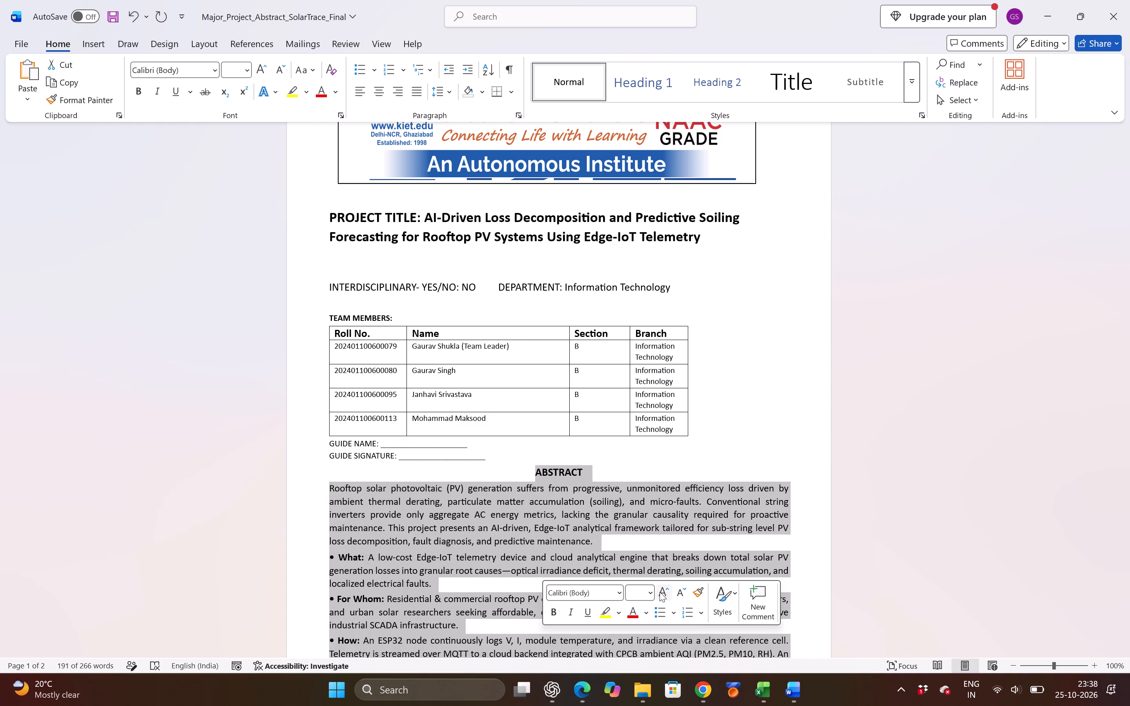
left_click(660, 592)
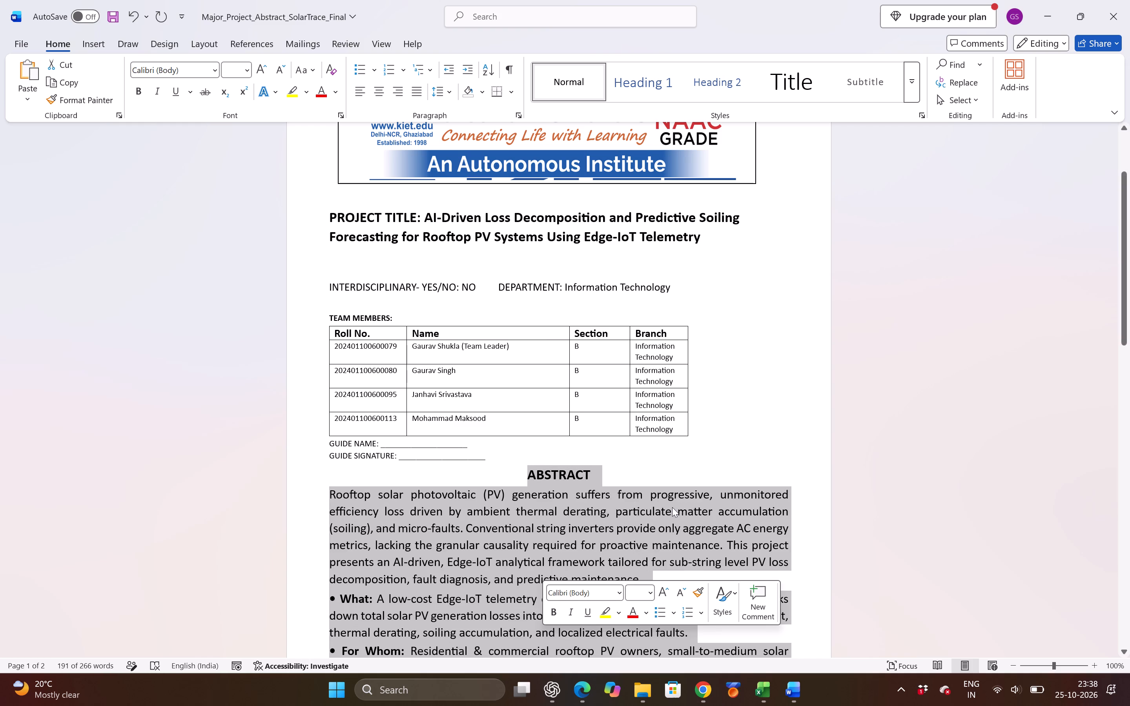
Increase the font size of the whole Keywords line below the architecture diagram to 12.
scroll(672, 507, "down", 5)
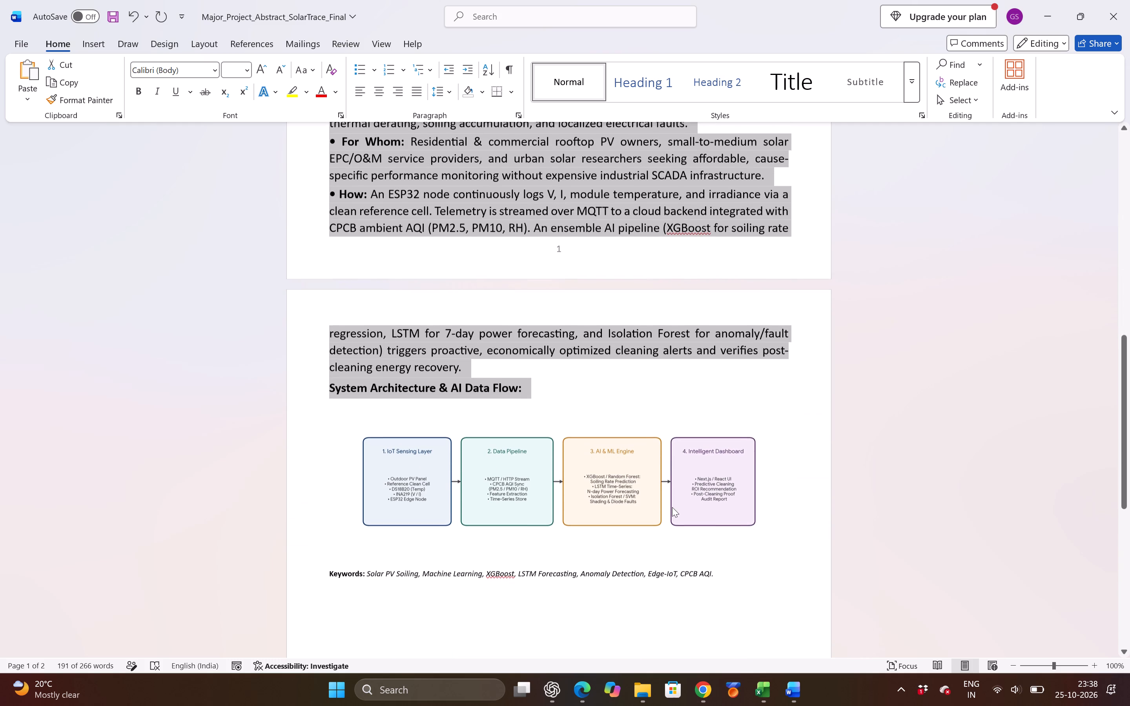
left_click(663, 419)
scroll(663, 419, "up", 1)
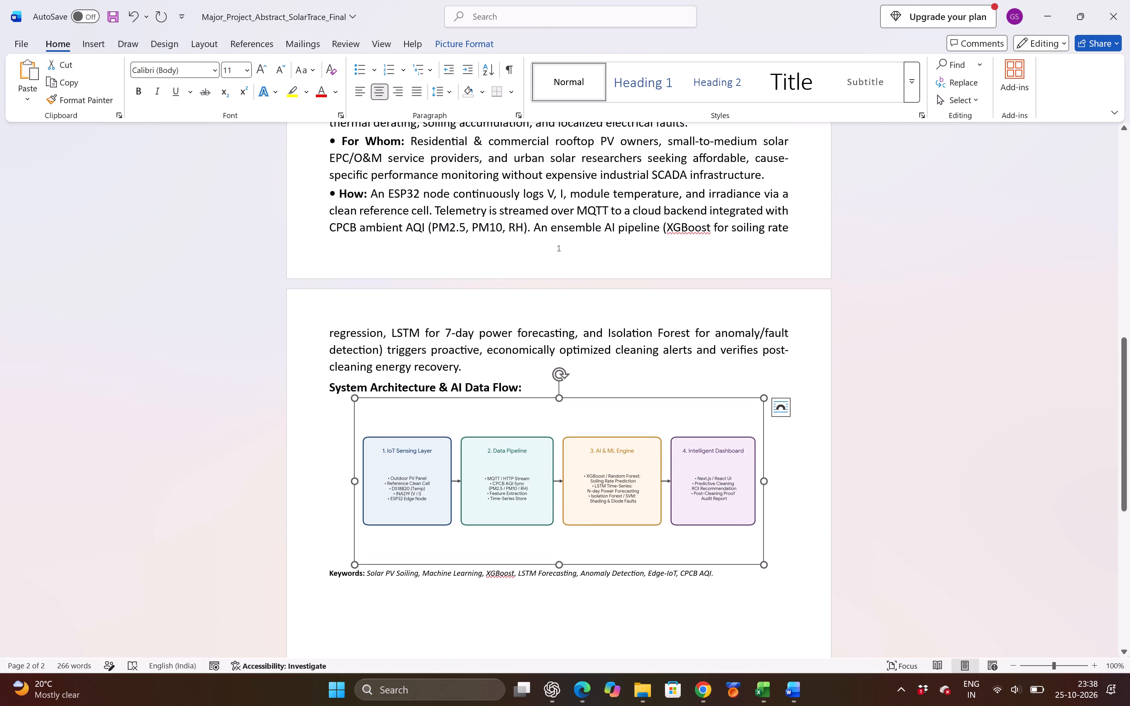
scroll(663, 419, "up", 1)
left_click(720, 571)
left_click_drag(720, 571, 336, 566)
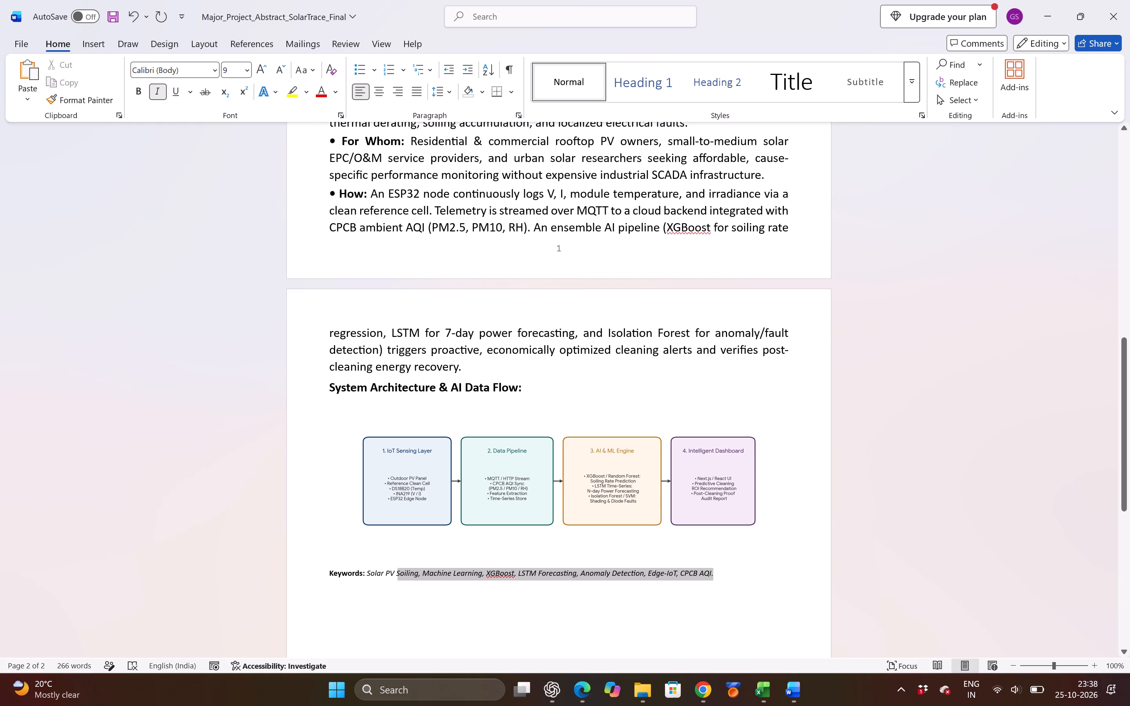
left_click_drag(336, 566, 320, 577)
left_click(445, 532)
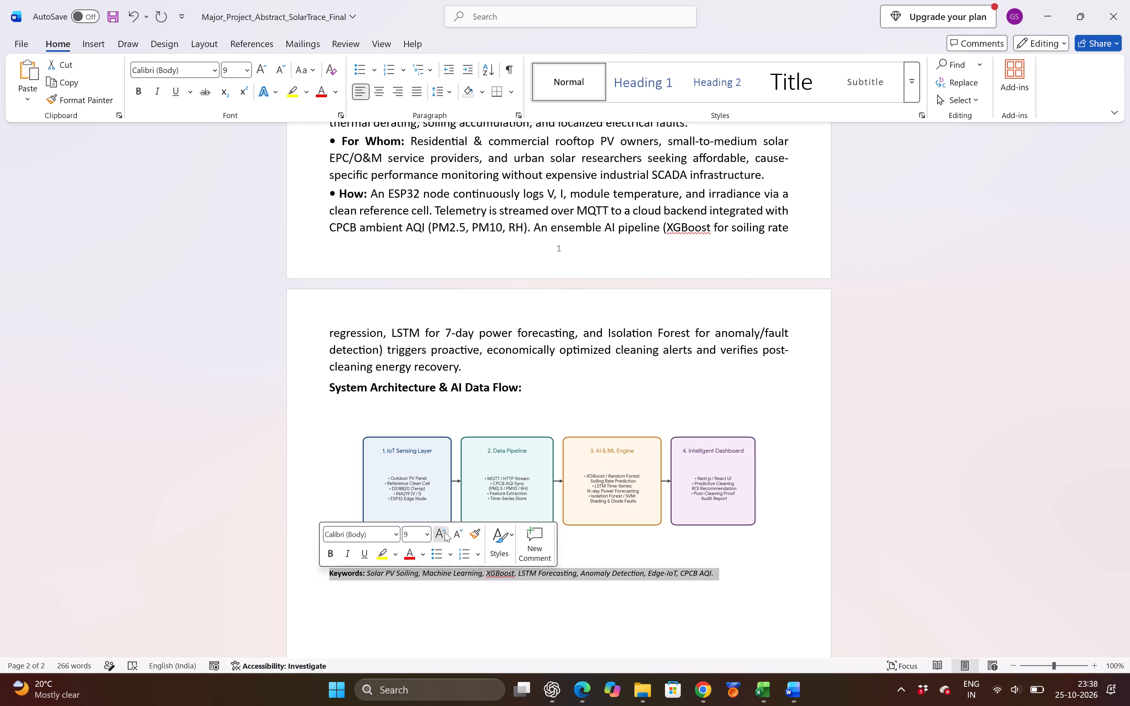
left_click(445, 532)
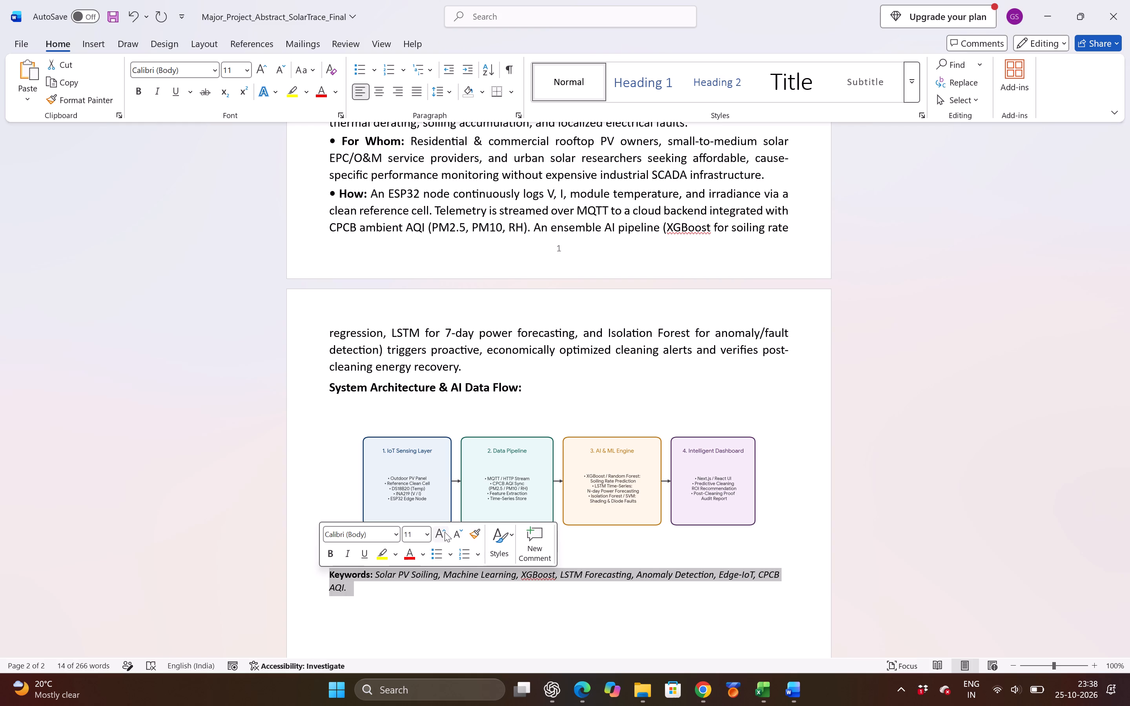
left_click(445, 532)
left_click(549, 643)
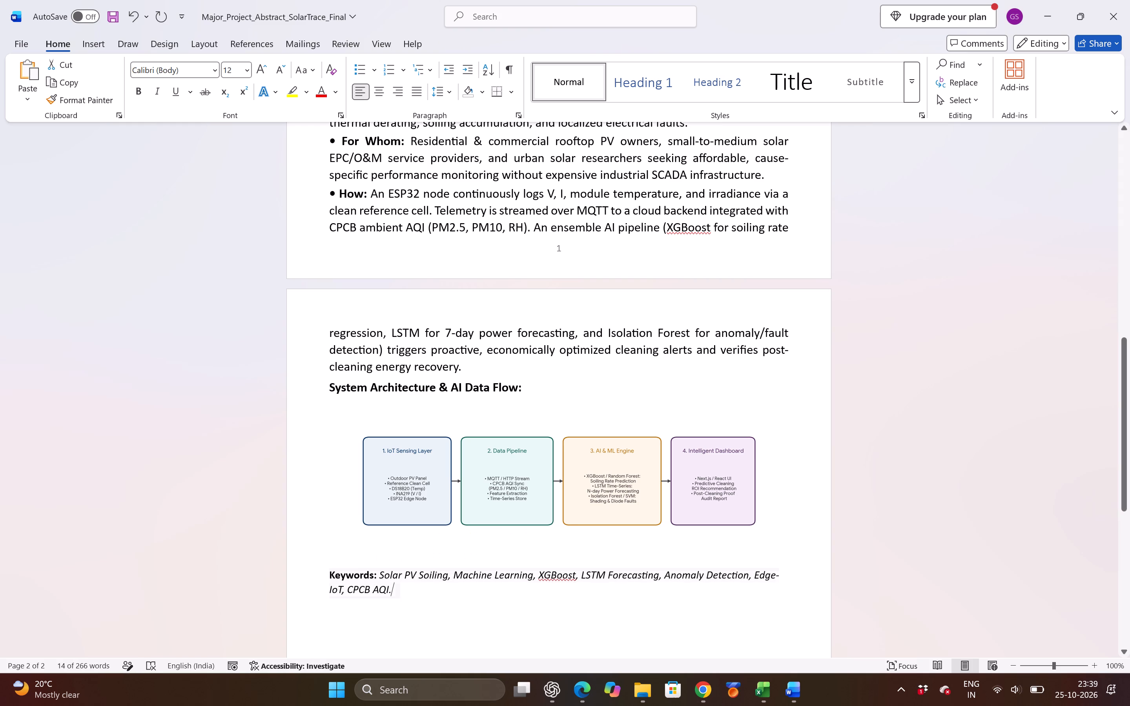
Insert a blank line between the How paragraph and the System Architecture & AI Data Flow heading.
scroll(560, 591, "up", 2)
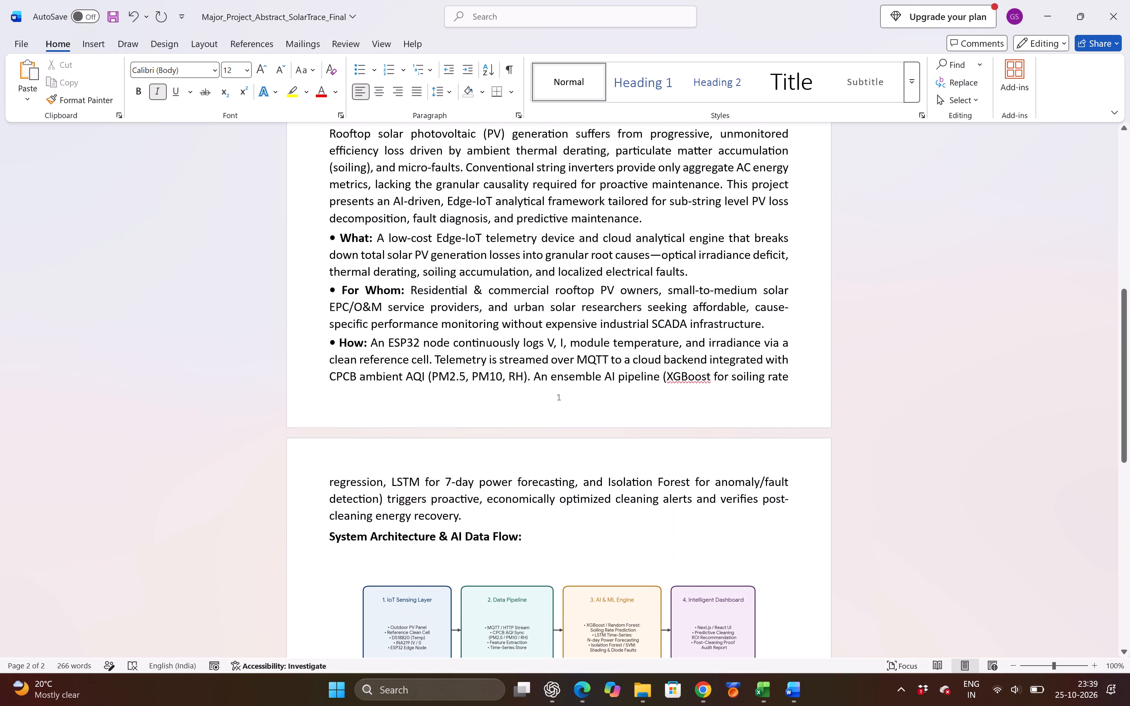
left_click(474, 519)
key("Return")
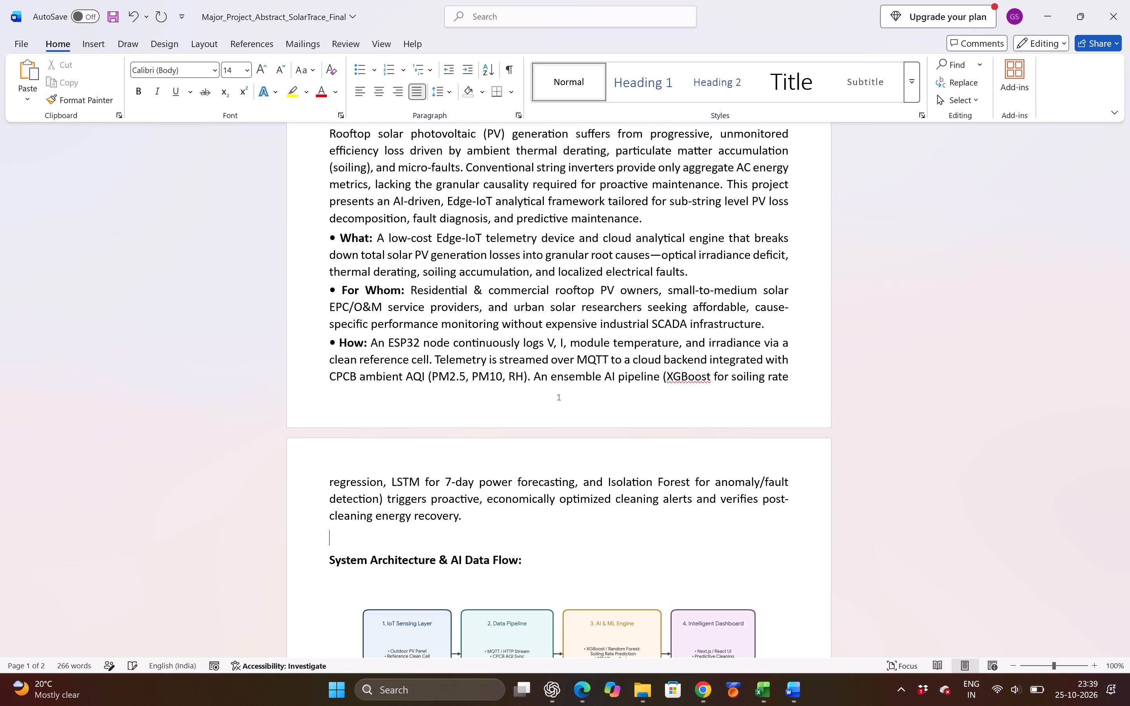
Enlarge the TEAM MEMBERS label and its whole table, bringing the header row to size 16 and the member rows to 12.
scroll(526, 503, "up", 2)
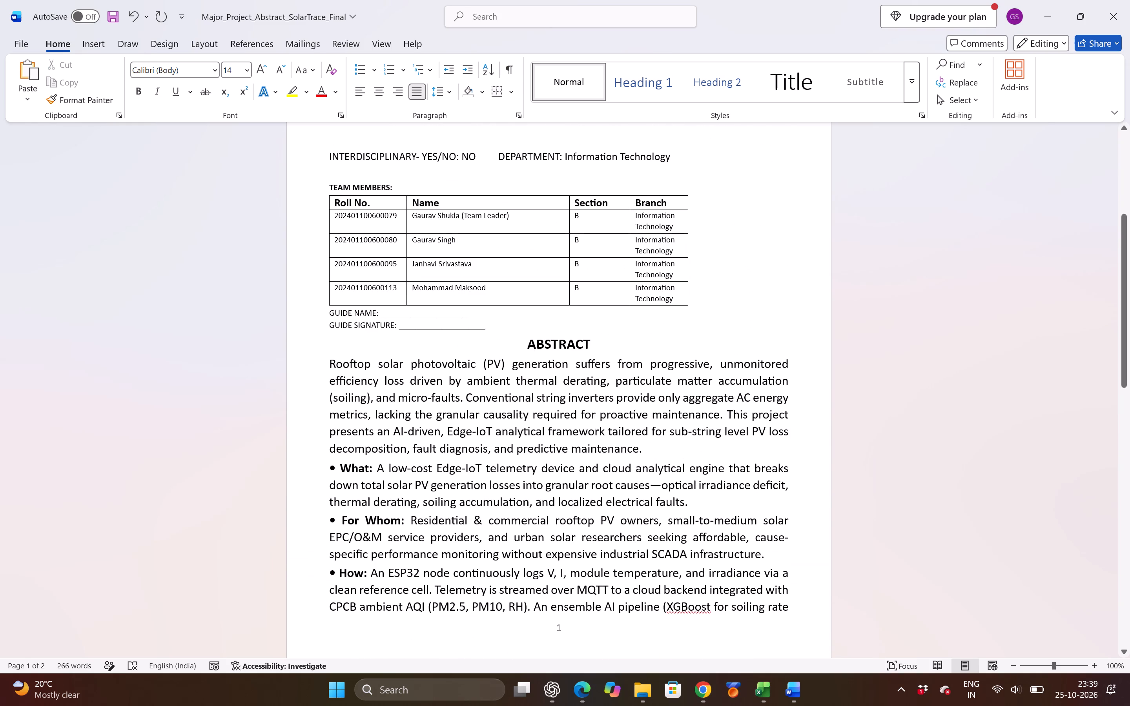
scroll(531, 336, "up", 1)
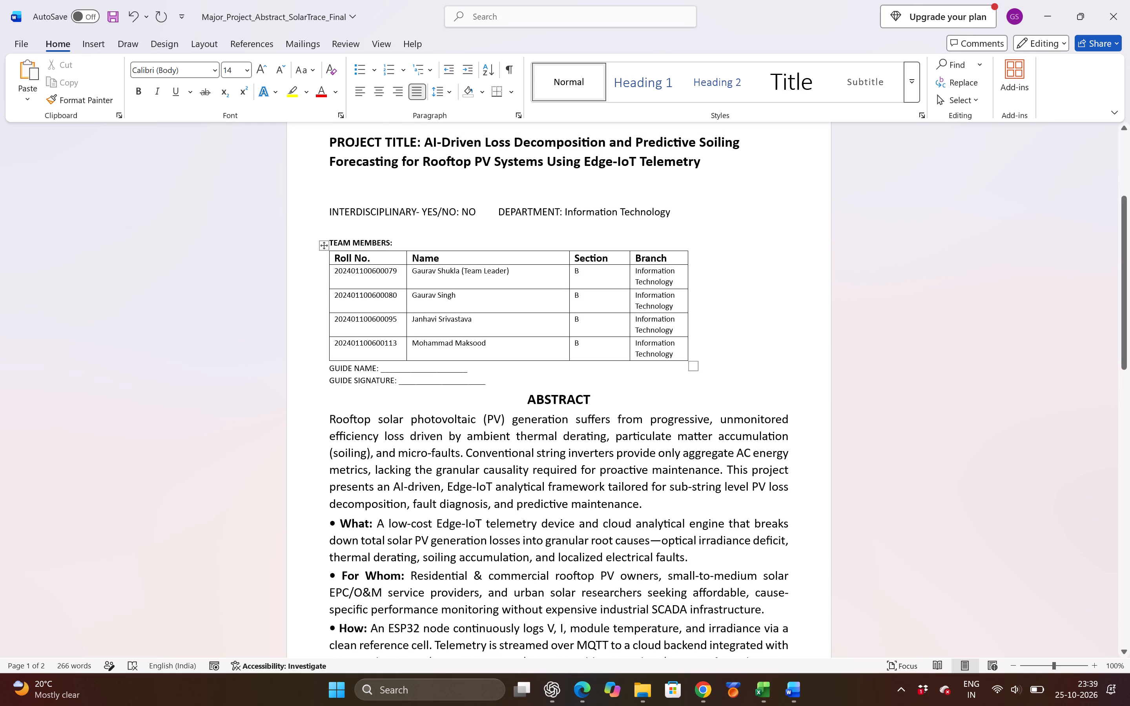
left_click_drag(682, 355, 319, 252)
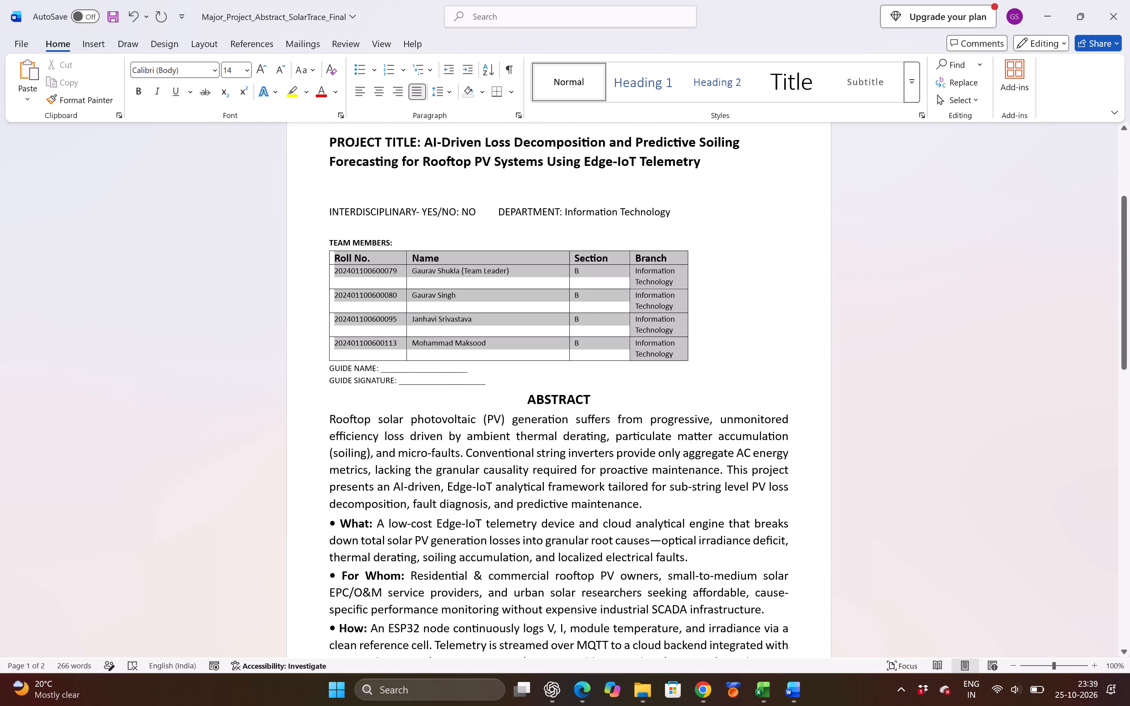
left_click_drag(319, 252, 317, 244)
left_click(435, 202)
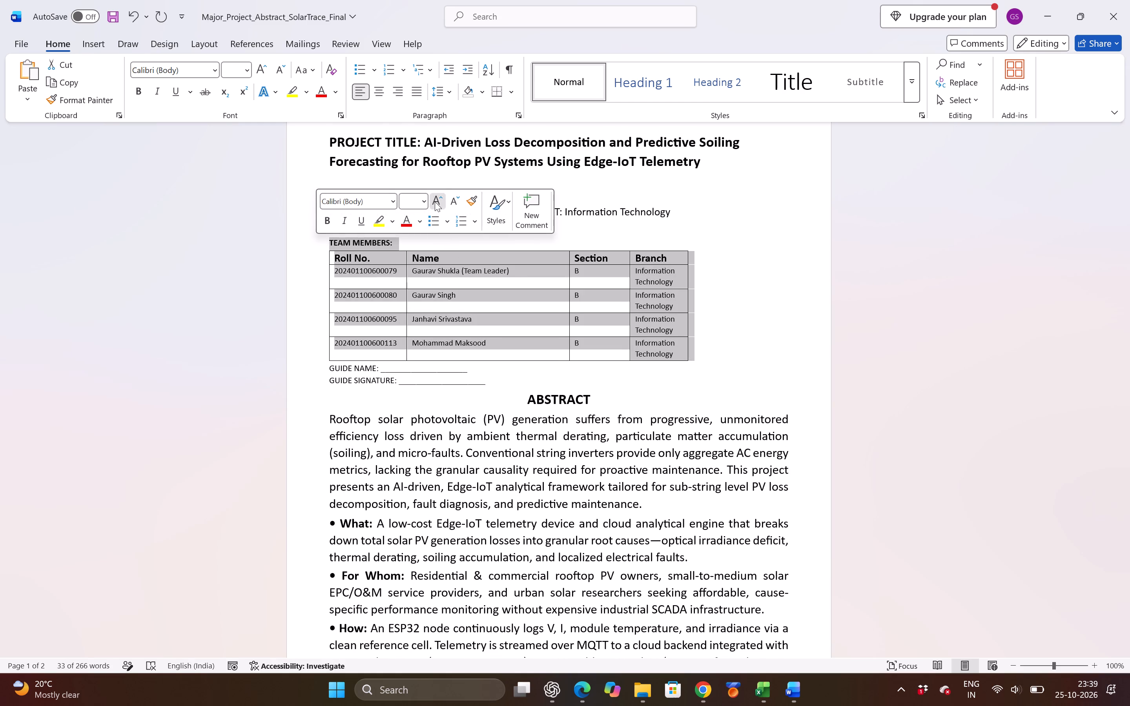
left_click(435, 202)
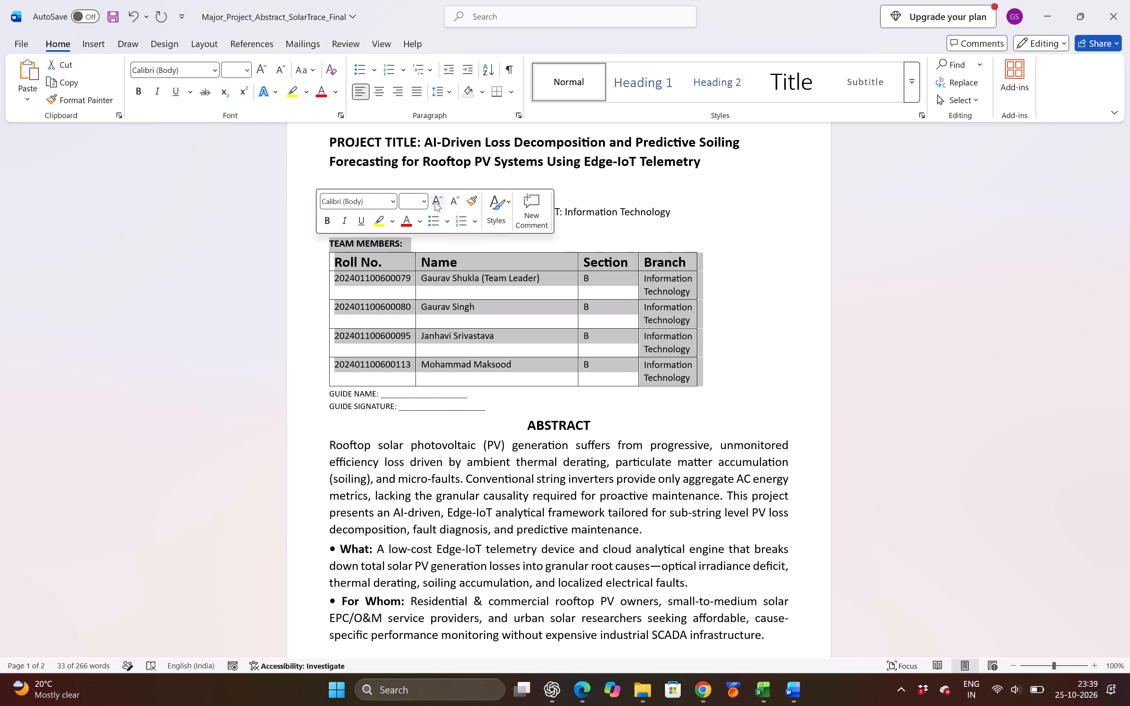
left_click(435, 202)
left_click(781, 279)
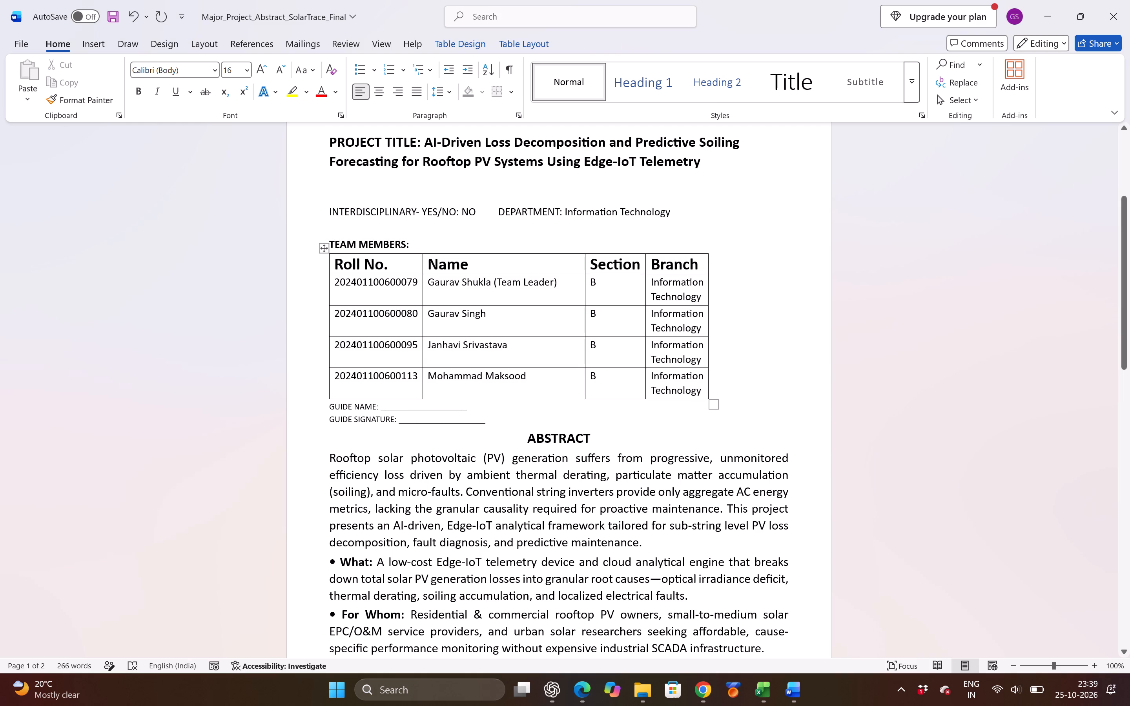
Increase the font size of the GUIDE NAME and GUIDE SIGNATURE lines to 10.
left_click_drag(494, 421, 272, 396)
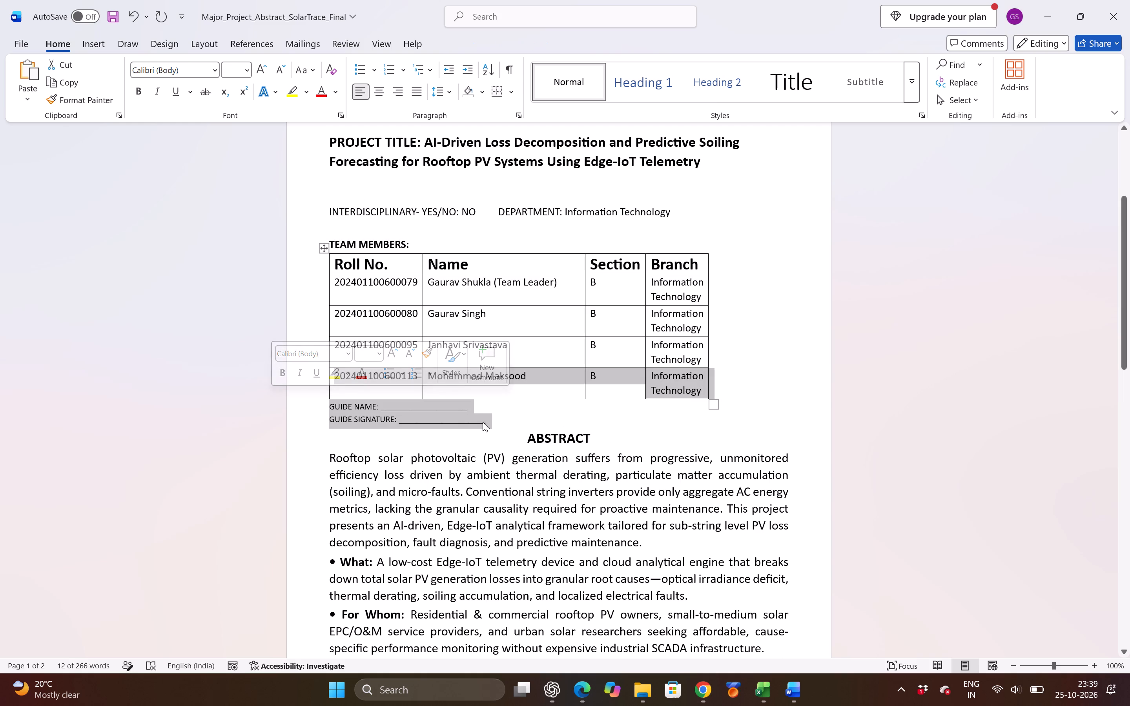
left_click(488, 422)
left_click_drag(498, 426, 313, 410)
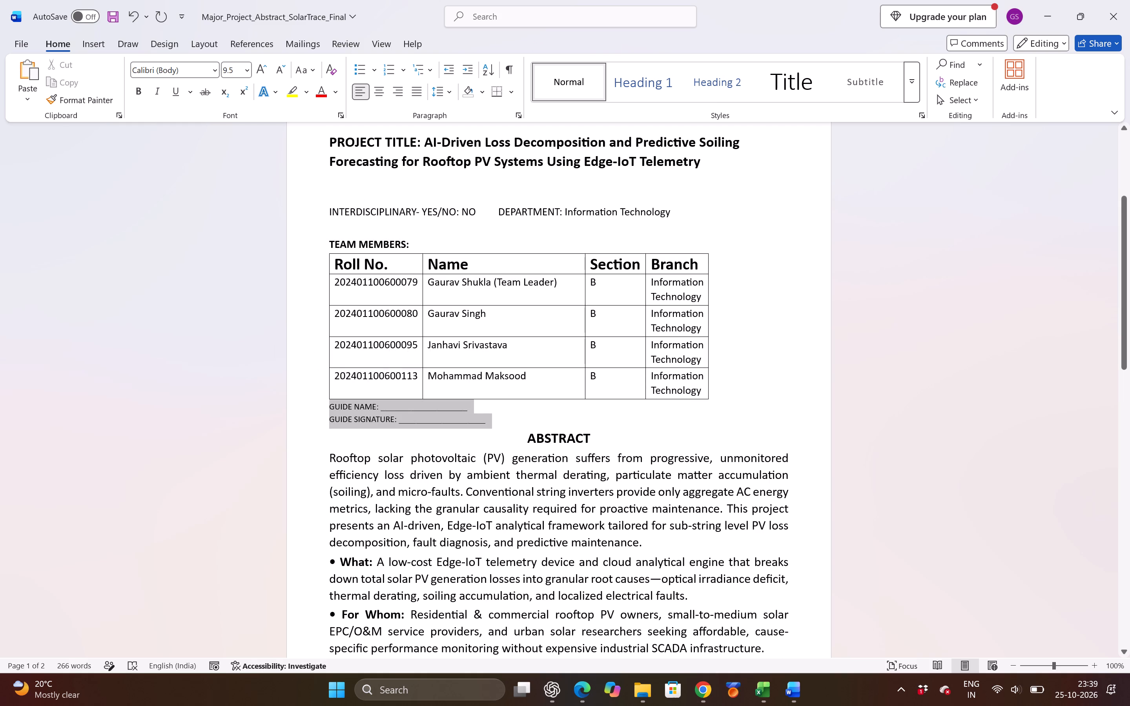
left_click_drag(313, 410, 313, 409)
left_click(434, 364)
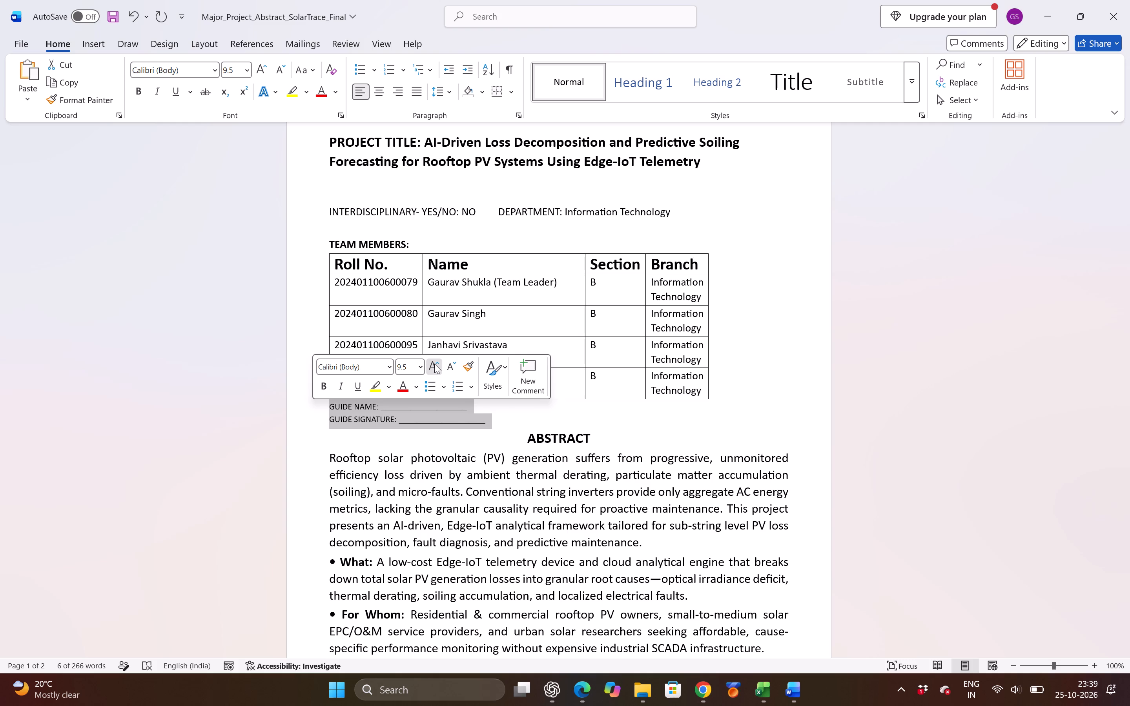
Add an empty row at the bottom of the team members table, above the guide name line.
left_click(729, 385)
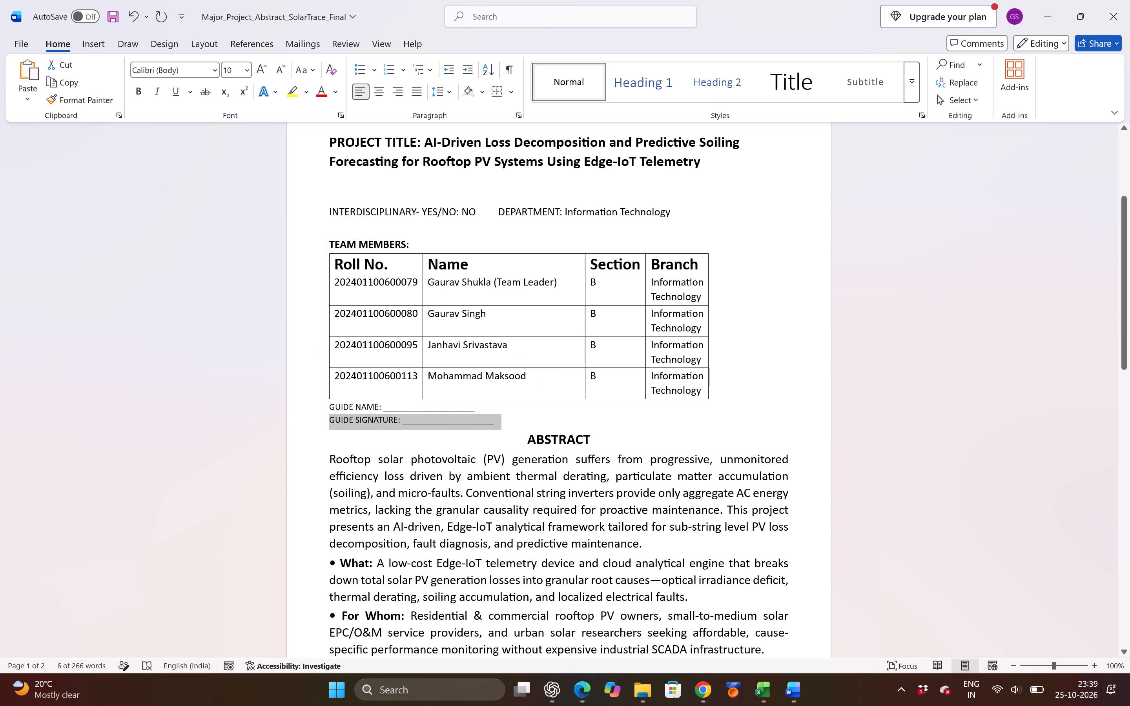
key("Return")
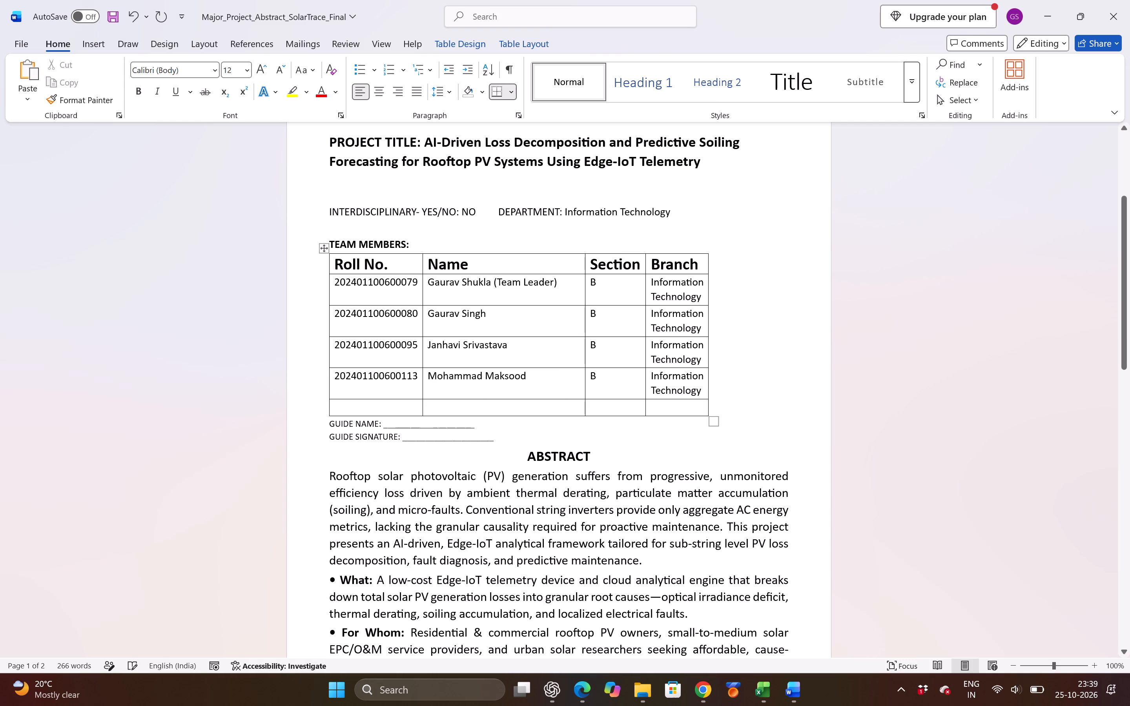
Undo the addition of the empty bottom row in the team members table.
key("BackSpace")
key("BackSpace")
key("ctrl+z")
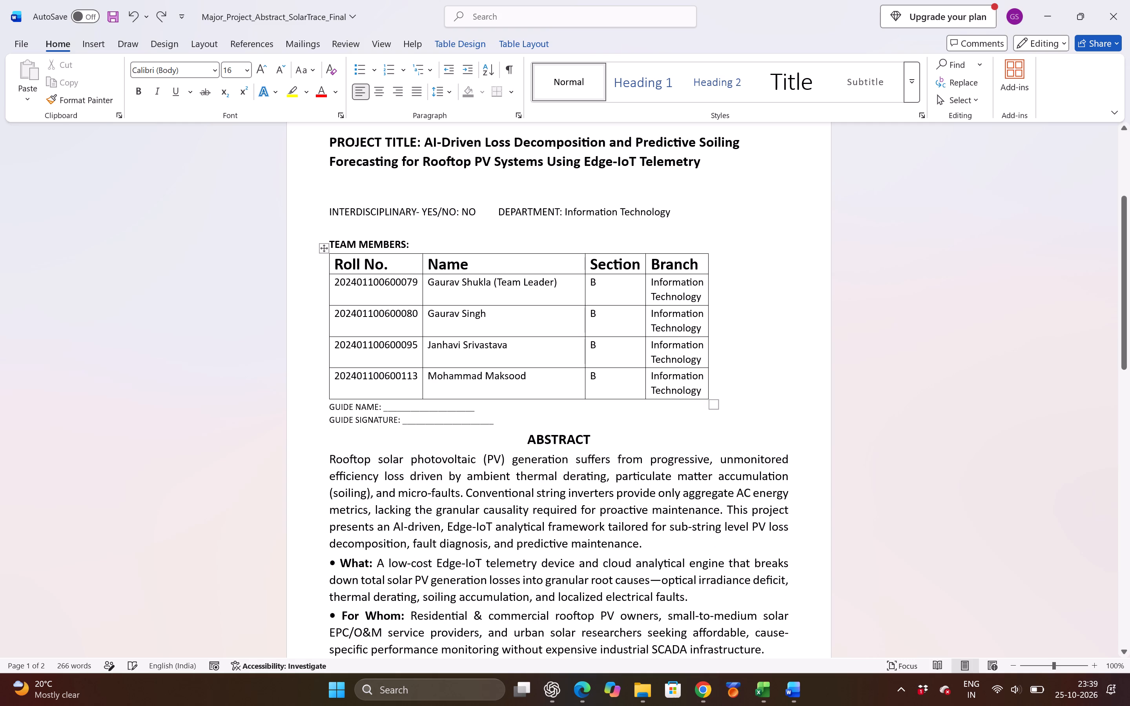
Insert one blank line between the team table and the GUIDE NAME line, and another after the GUIDE SIGNATURE line.
left_click(732, 397)
left_click(729, 412)
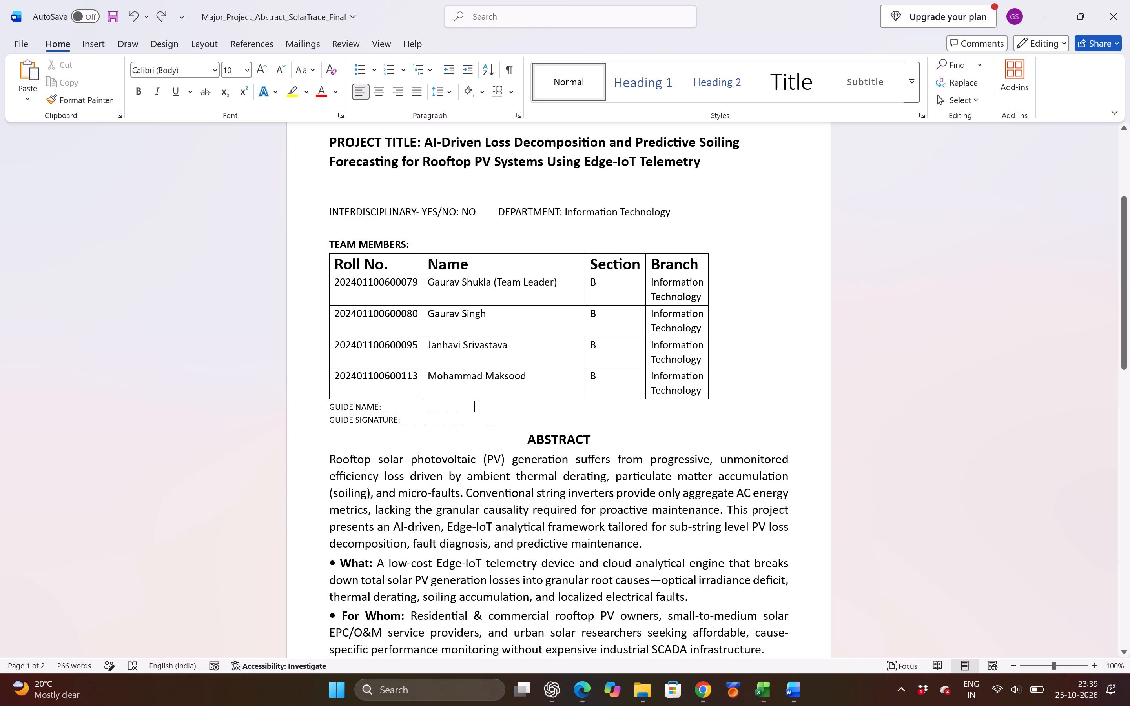
left_click(328, 404)
key("Return")
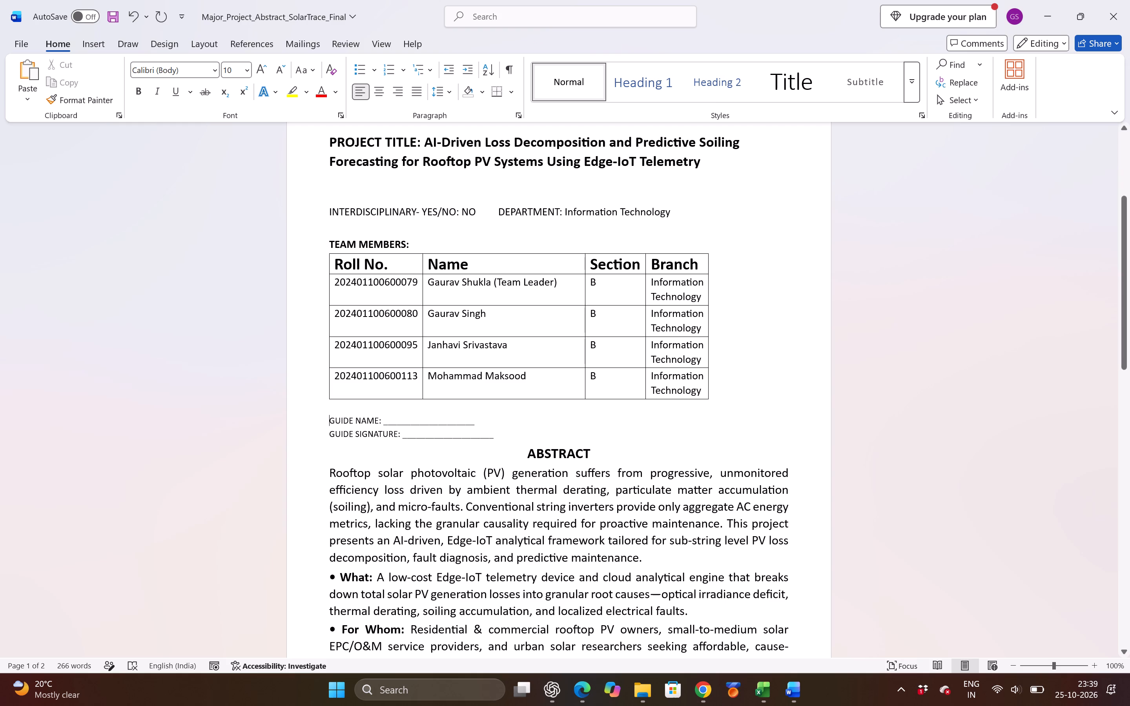
left_click(498, 433)
key("Return")
Stretch the System Architecture & AI Data Flow diagram vertically to roughly one and a half times its height.
scroll(528, 432, "down", 1)
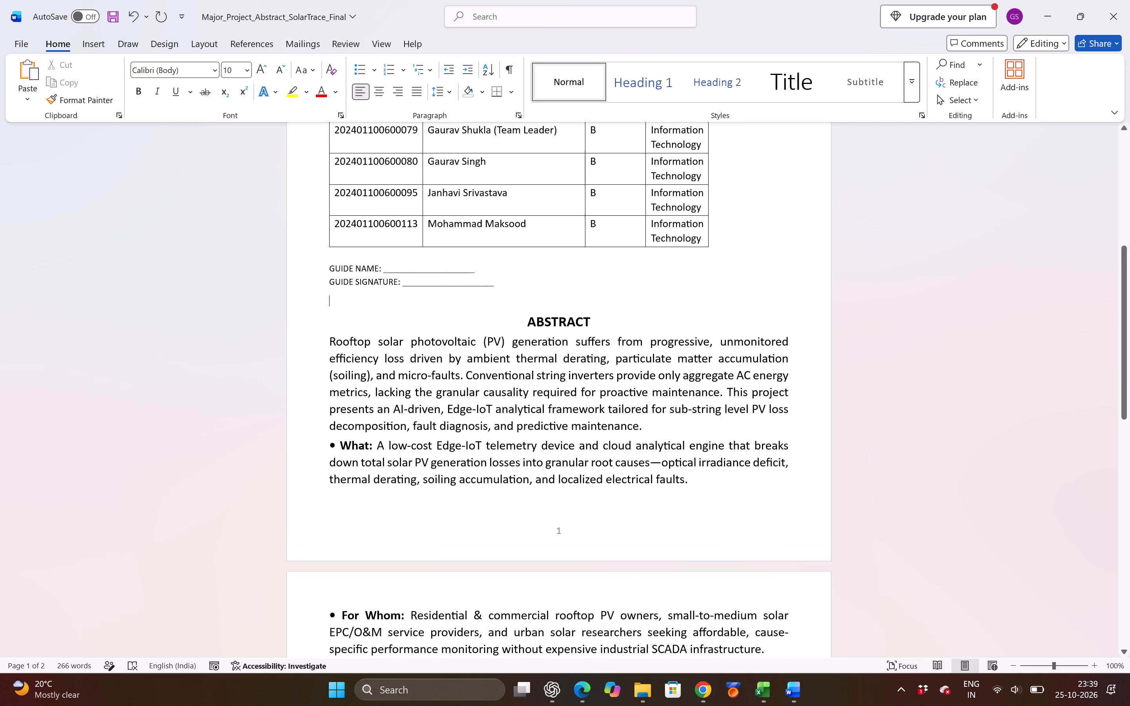
scroll(528, 432, "down", 2)
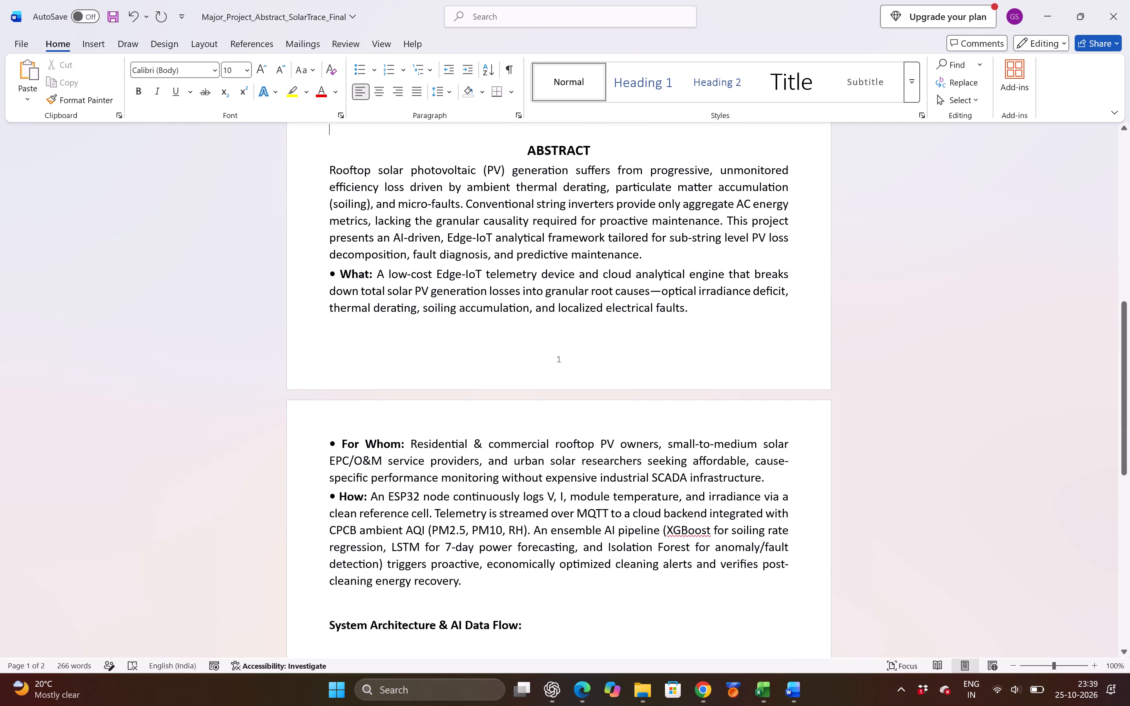
scroll(631, 297, "down", 1)
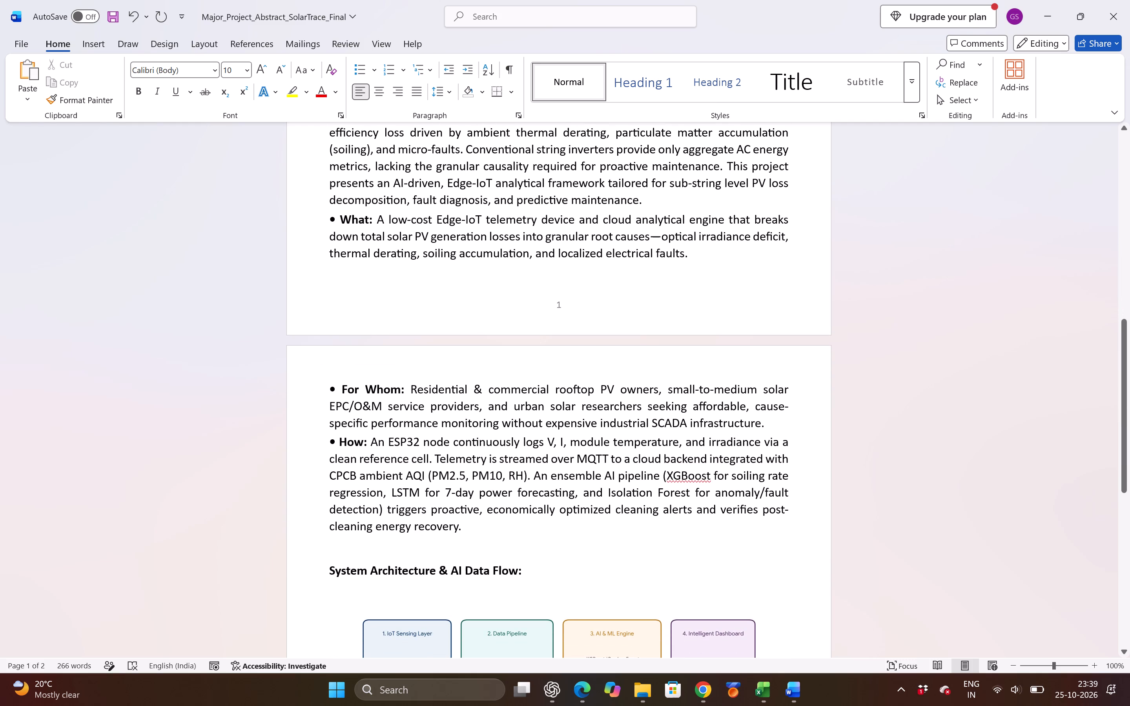
scroll(406, 395, "down", 1)
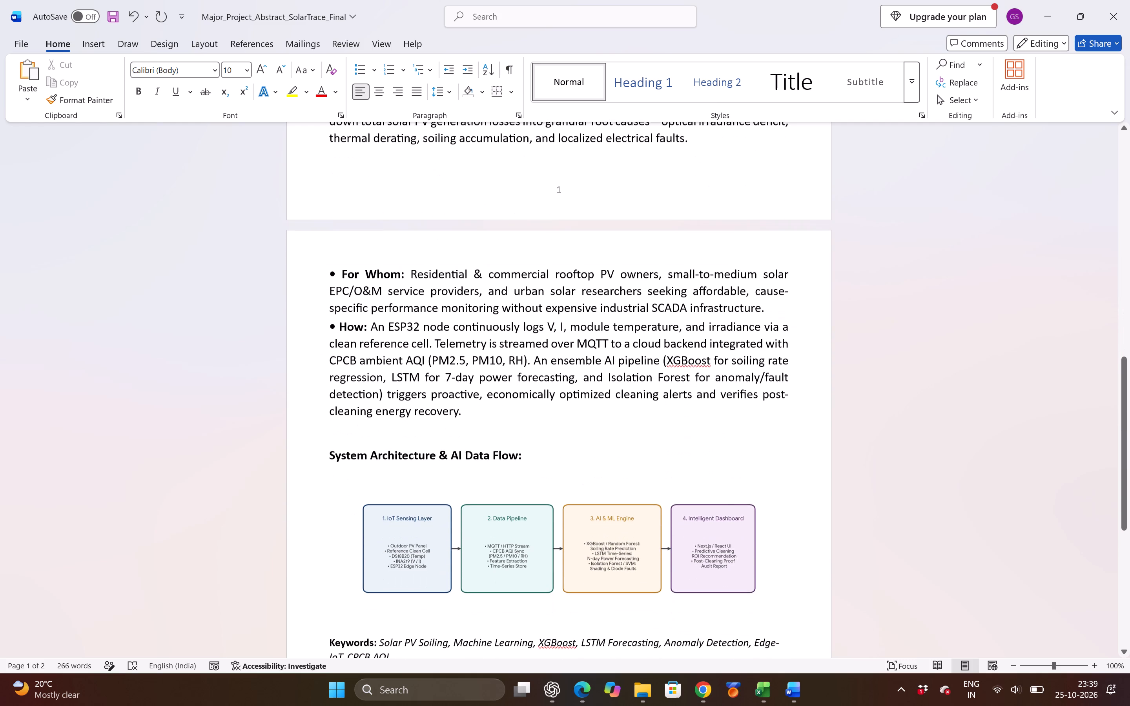
scroll(406, 395, "down", 1)
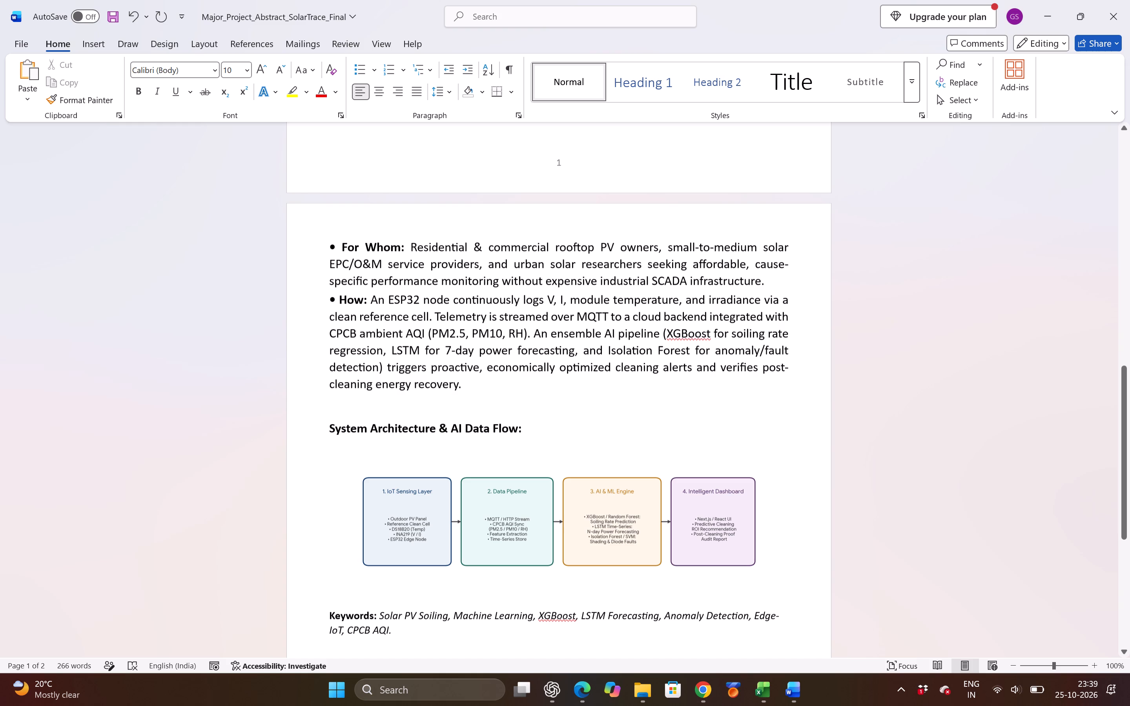
scroll(406, 395, "down", 2)
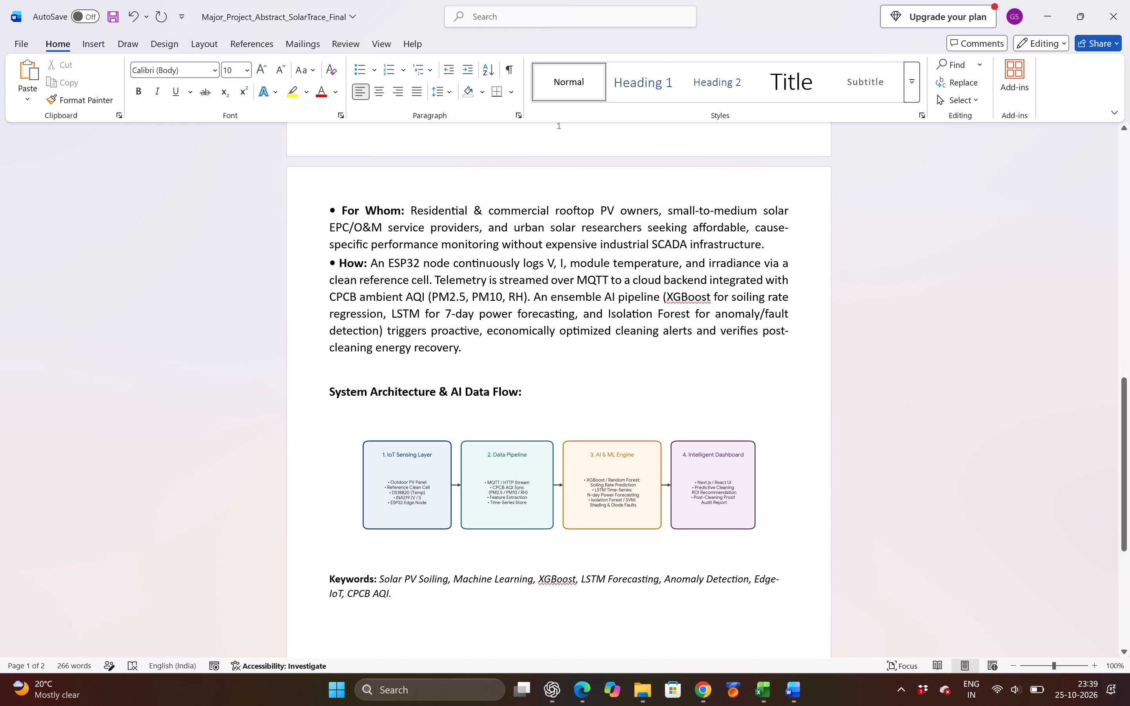
scroll(406, 395, "down", 2)
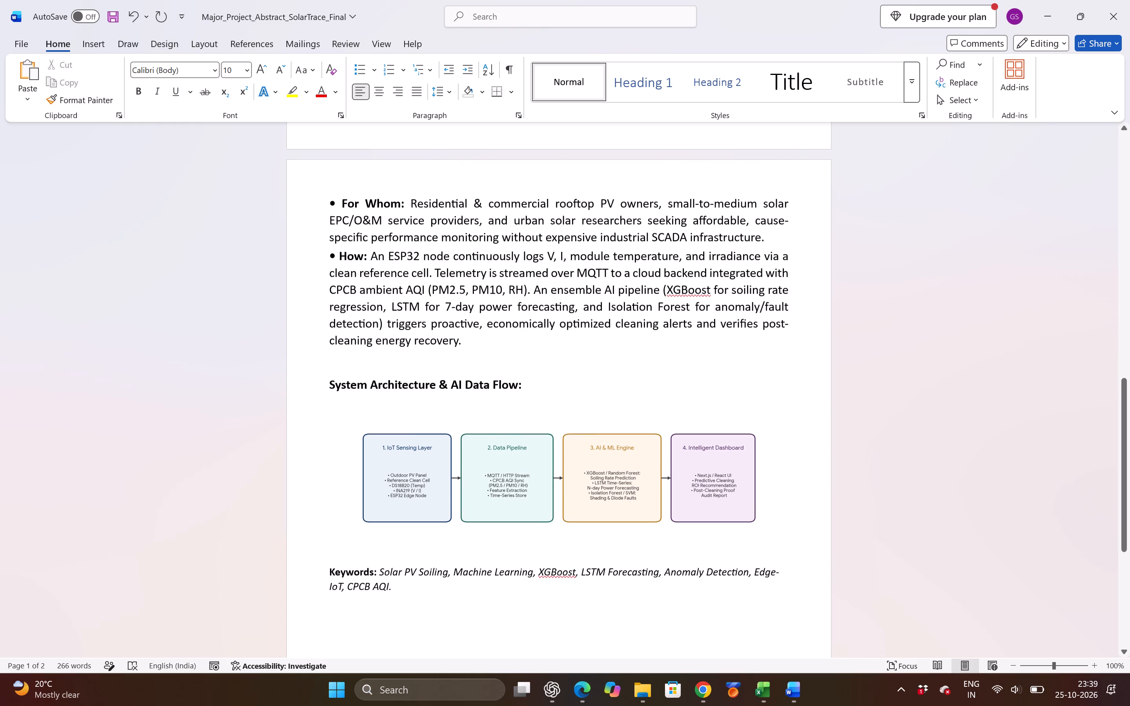
scroll(406, 395, "down", 2)
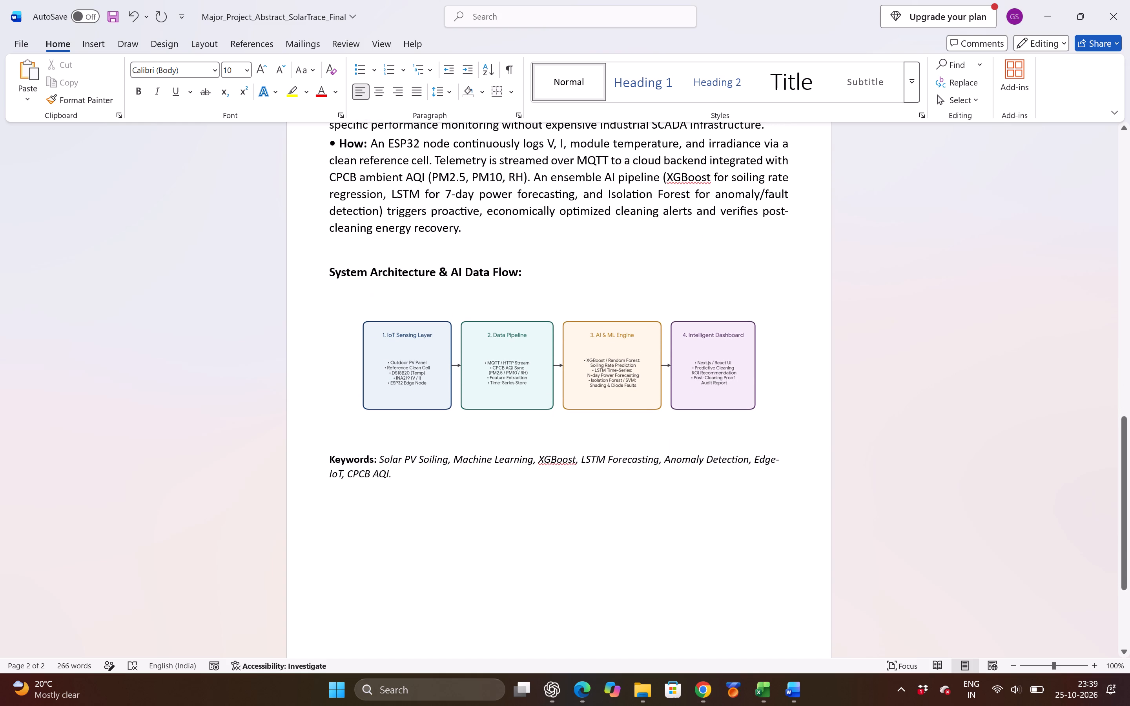
left_click(583, 363)
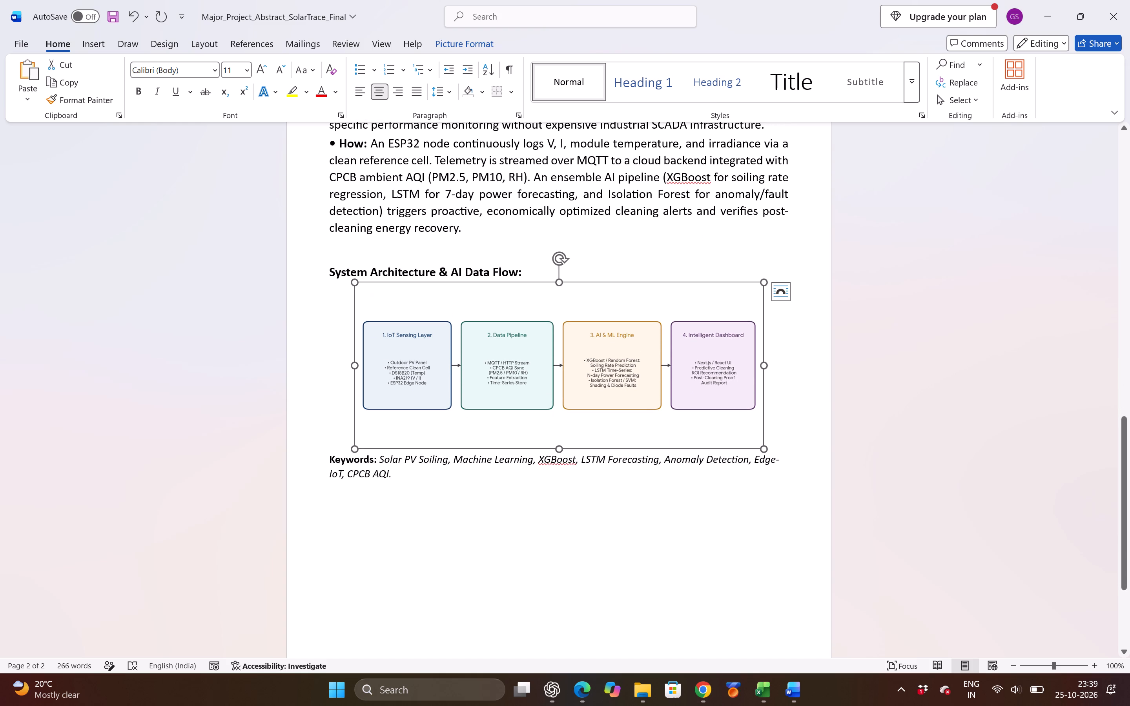
left_click_drag(558, 447, 558, 490)
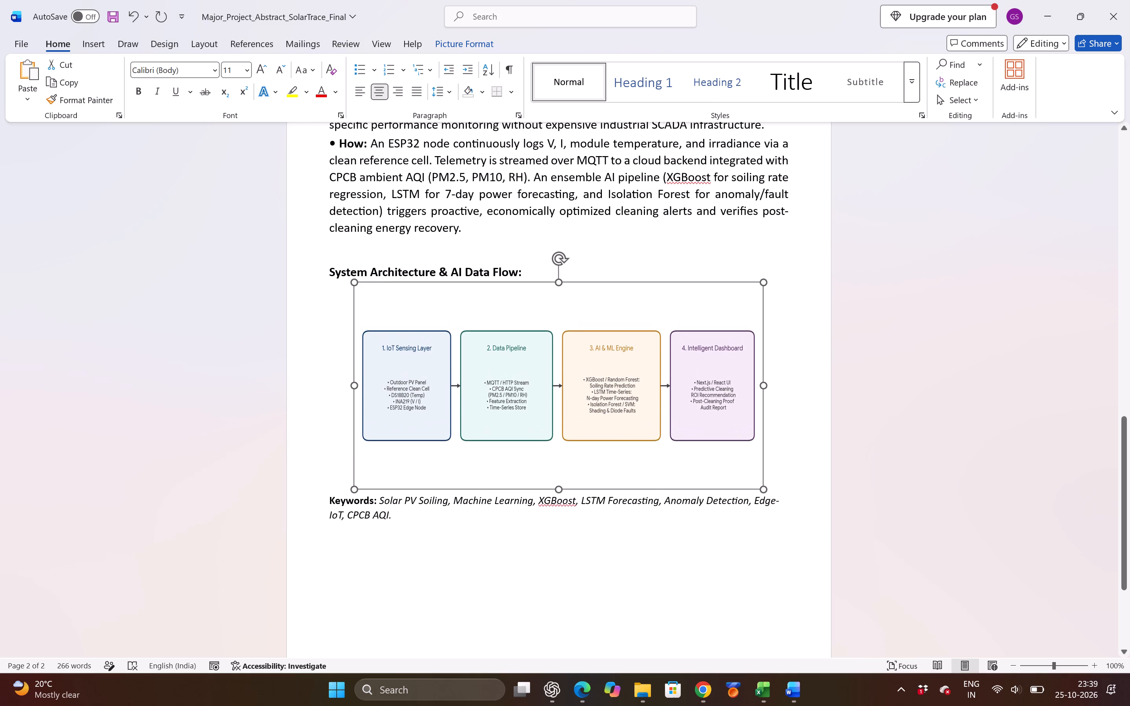
left_click_drag(558, 490, 558, 577)
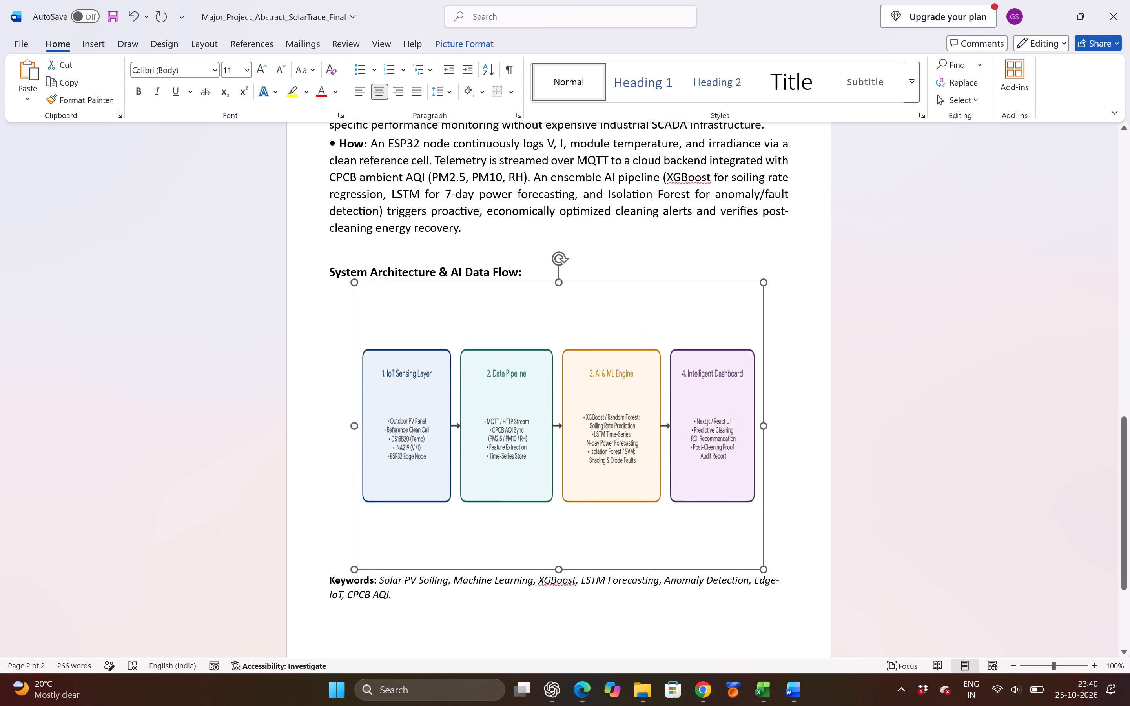
left_click_drag(558, 577, 563, 574)
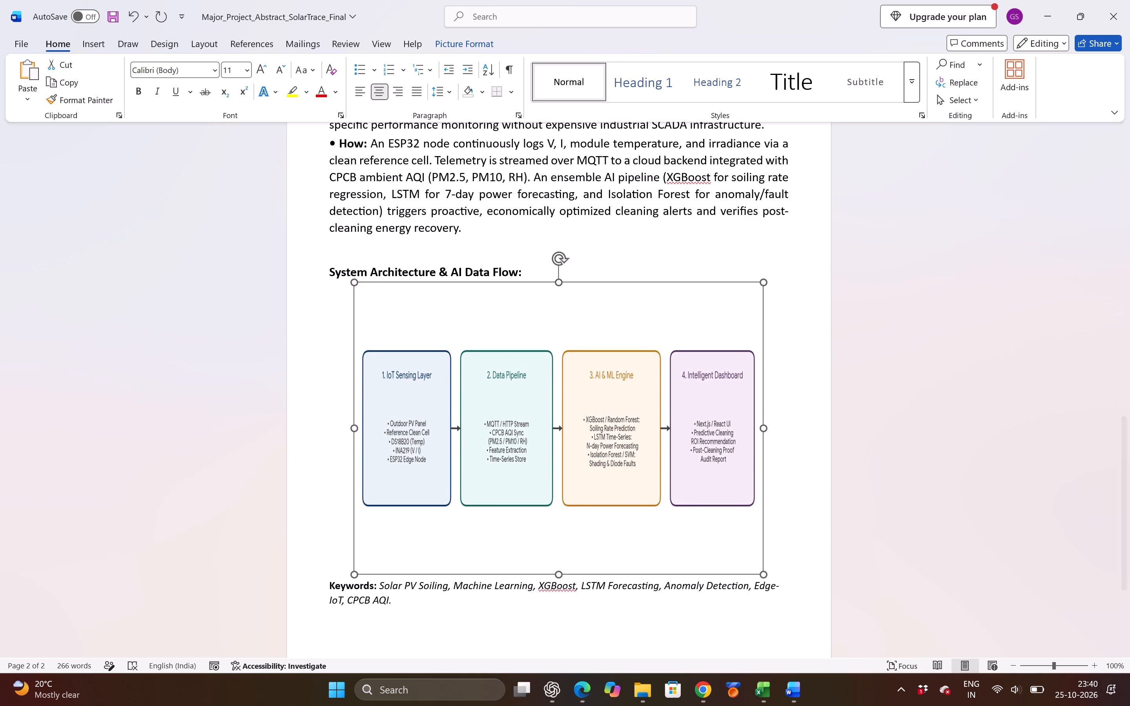
left_click_drag(563, 574, 563, 575)
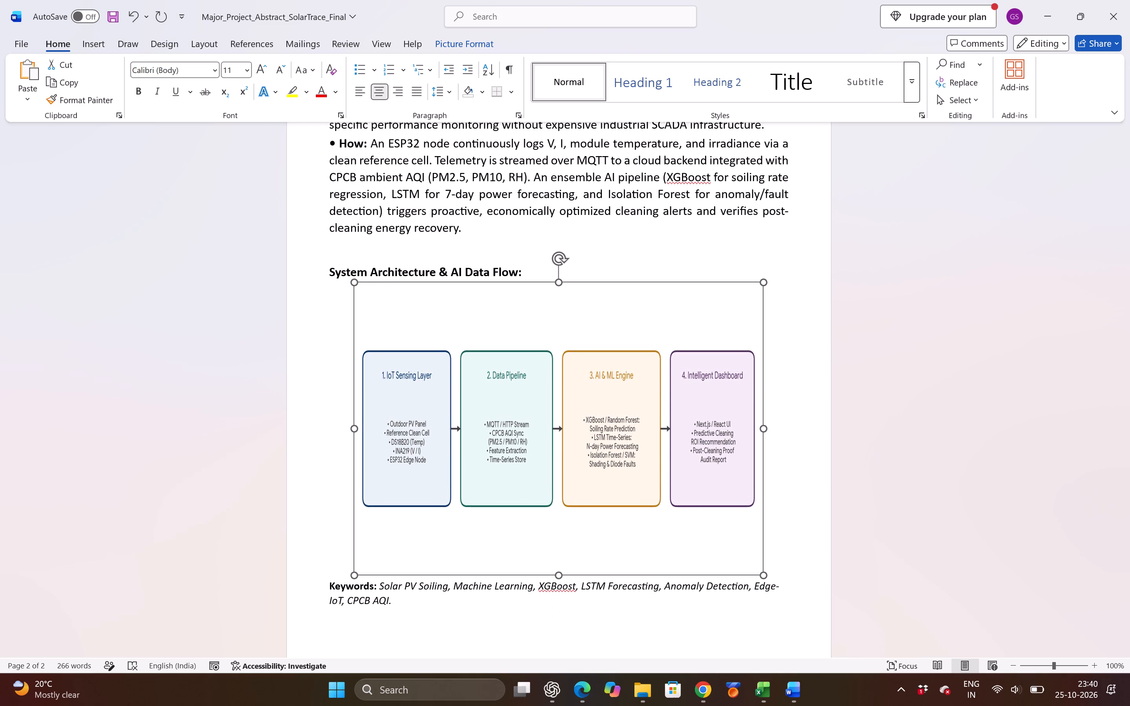
left_click_drag(563, 575, 563, 540)
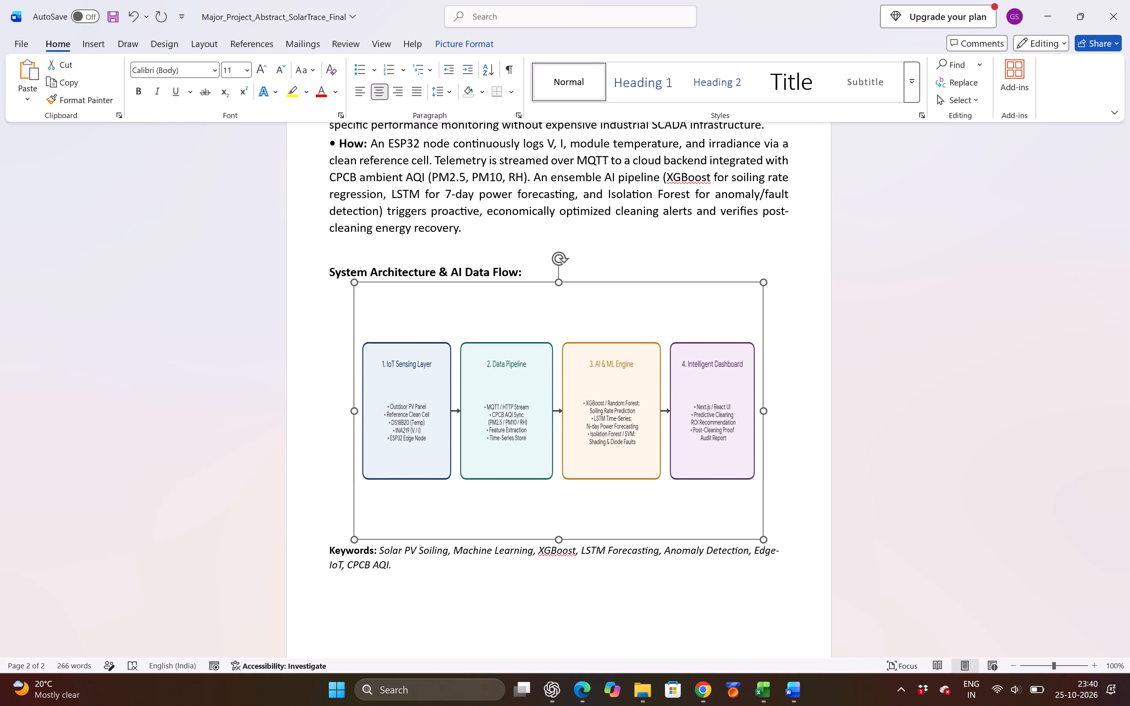
left_click_drag(563, 540, 563, 548)
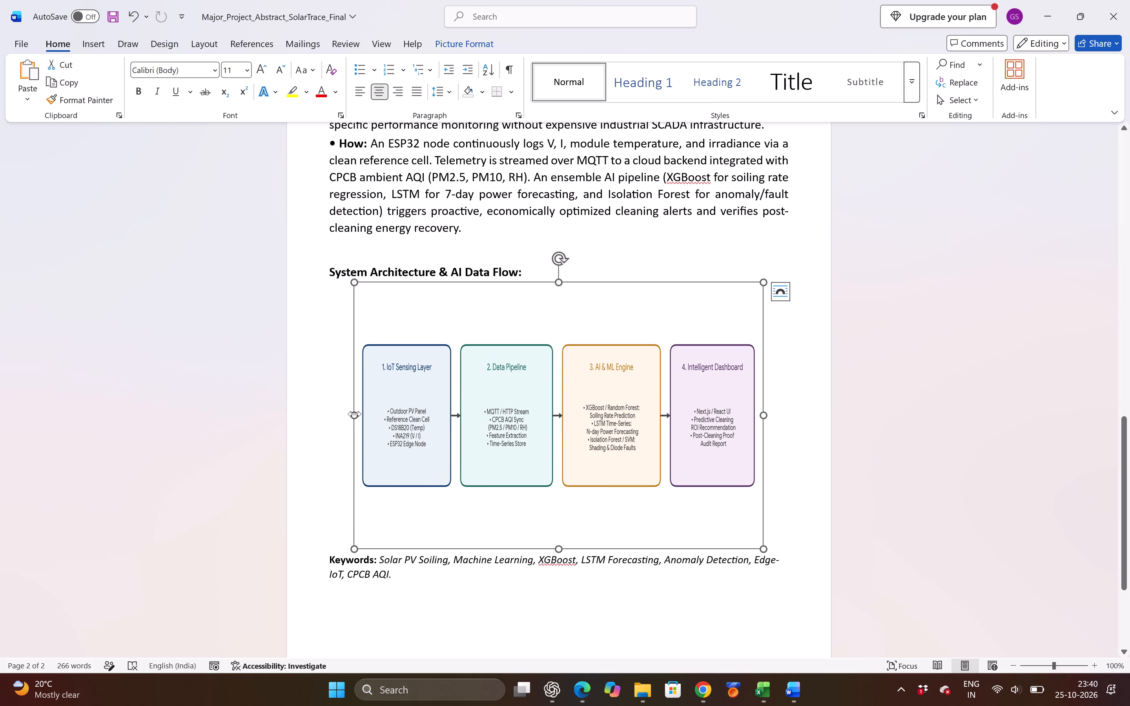
Widen the System Architecture & AI Data Flow diagram so it spans the text column, slightly past its far margin.
left_click_drag(354, 414, 293, 413)
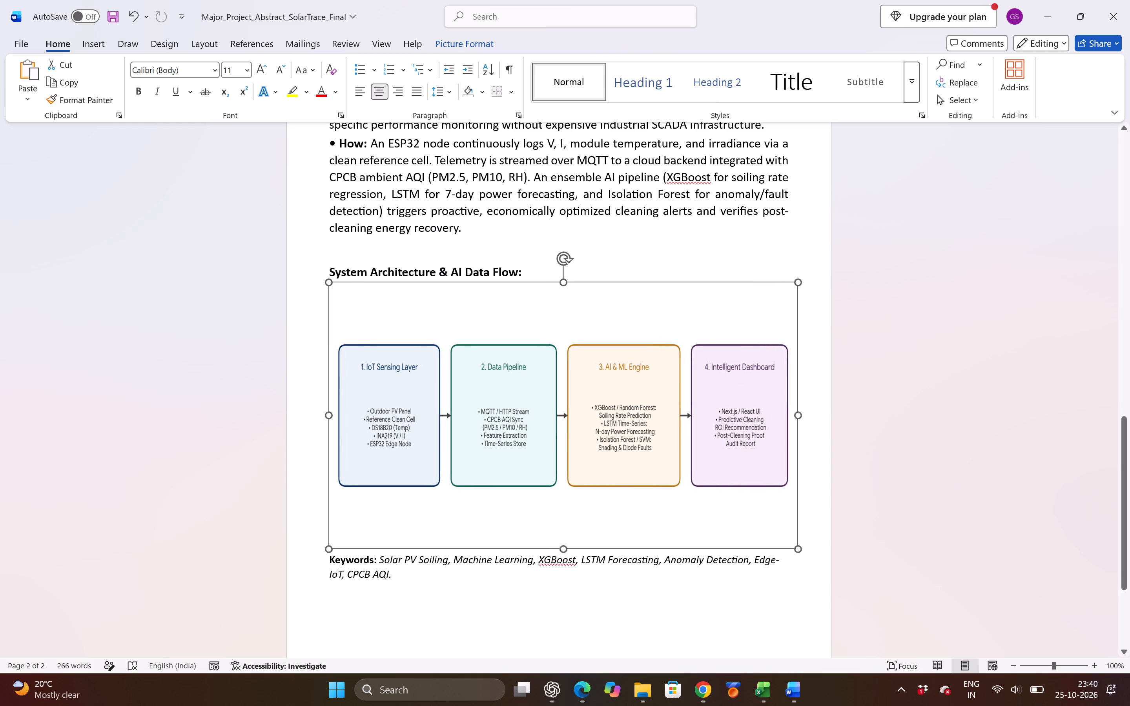
left_click_drag(293, 413, 295, 415)
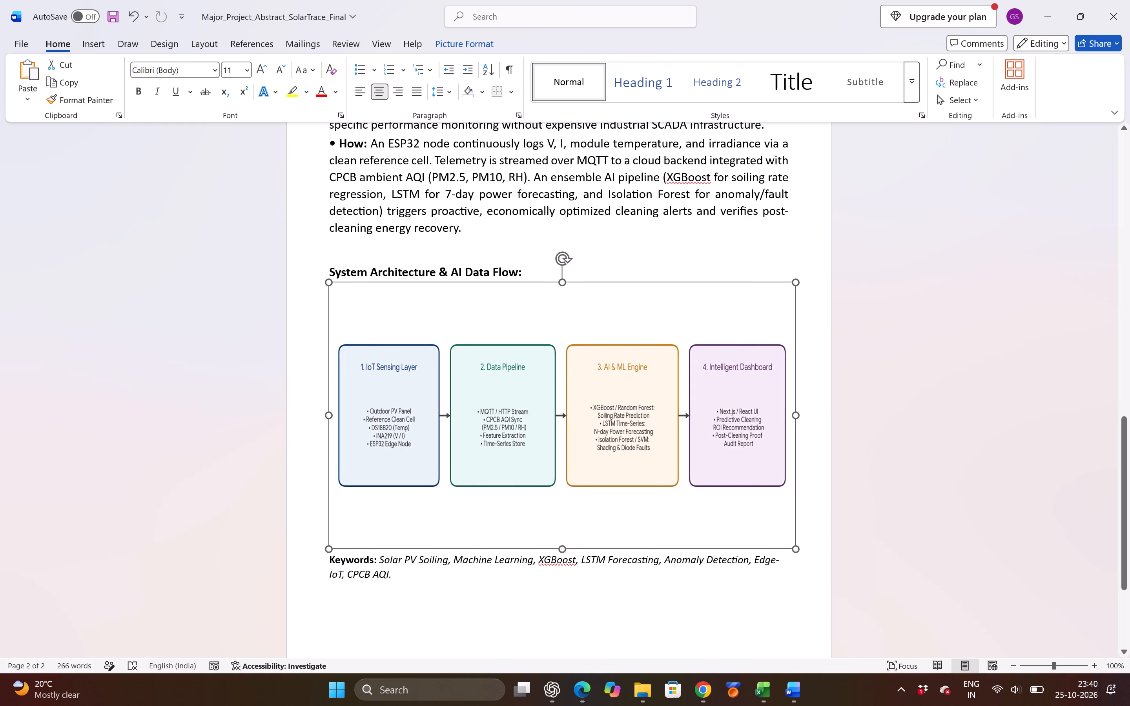
left_click_drag(295, 415, 288, 414)
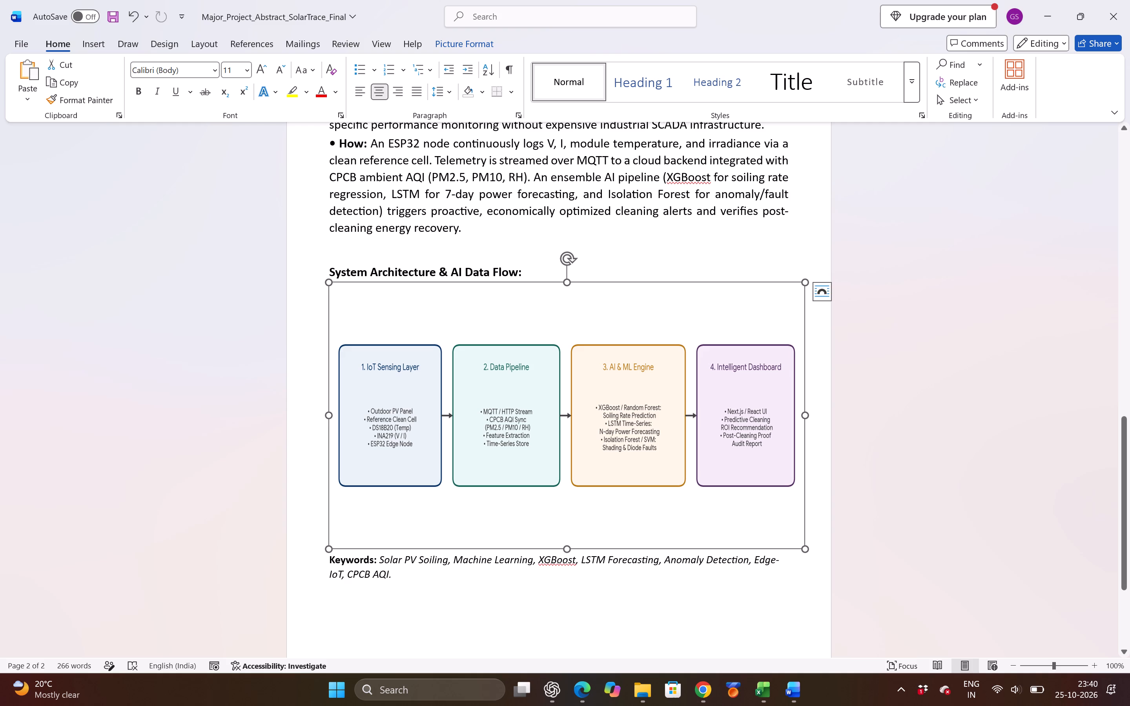
left_click(496, 592)
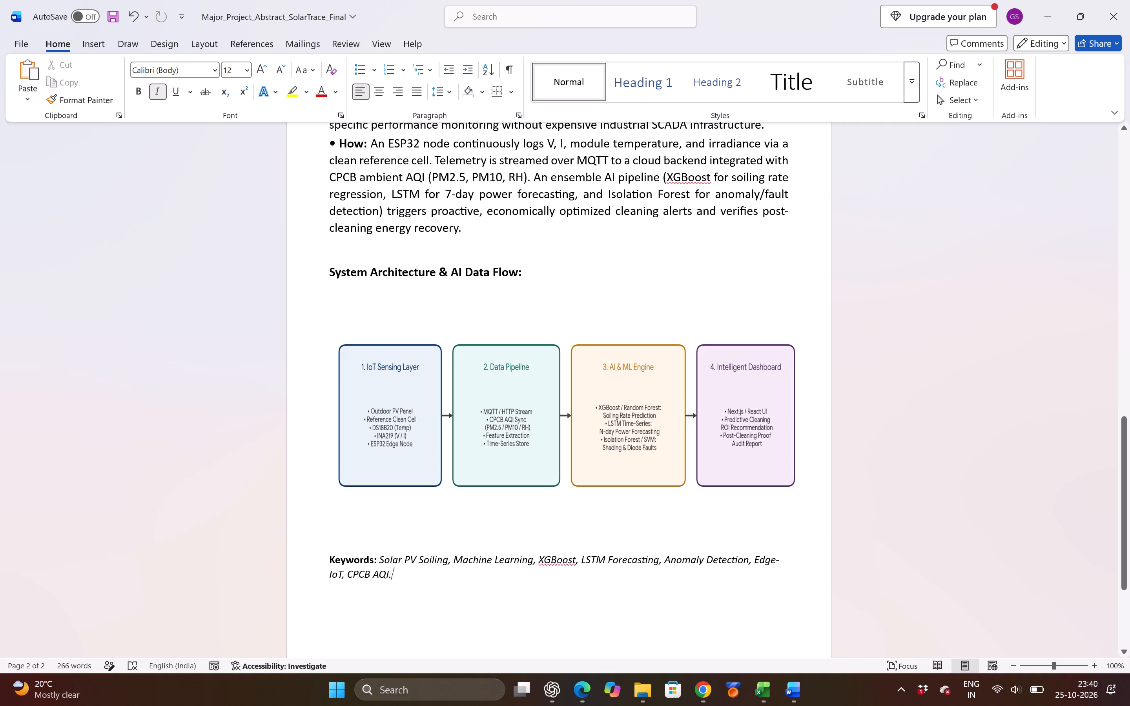
Print all pages with Microsoft Print to PDF, saving as major-project-abstract.pdf in Downloads and replacing the existing file.
scroll(669, 508, "up", 7)
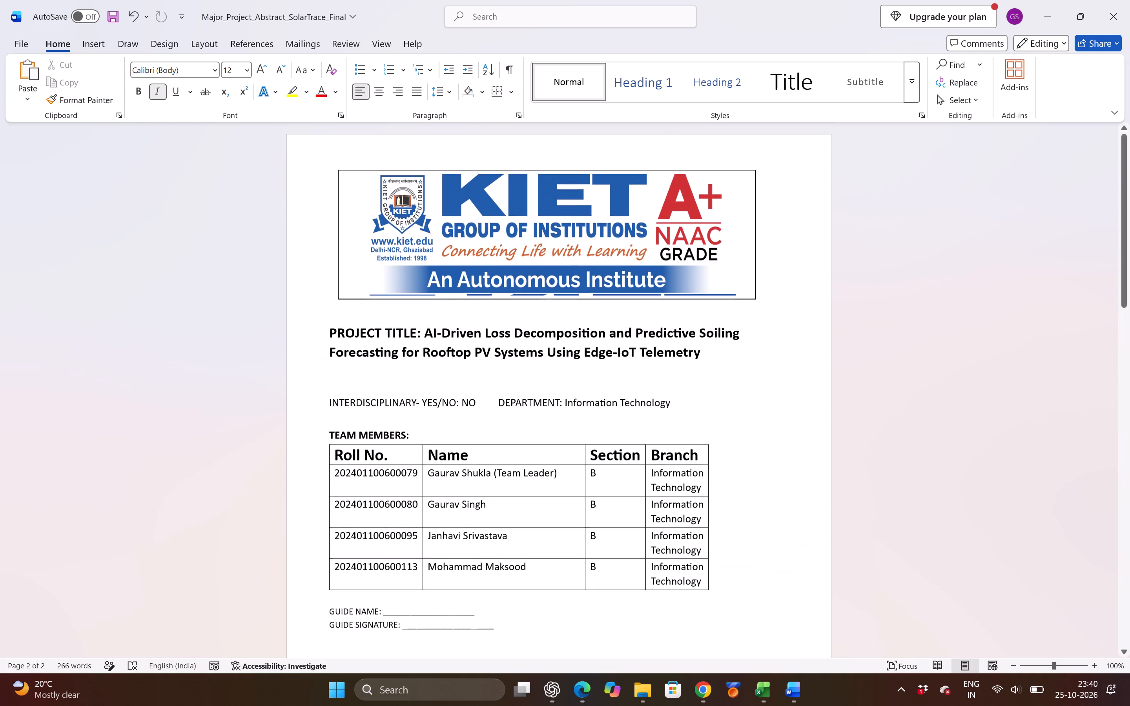
scroll(669, 508, "down", 1)
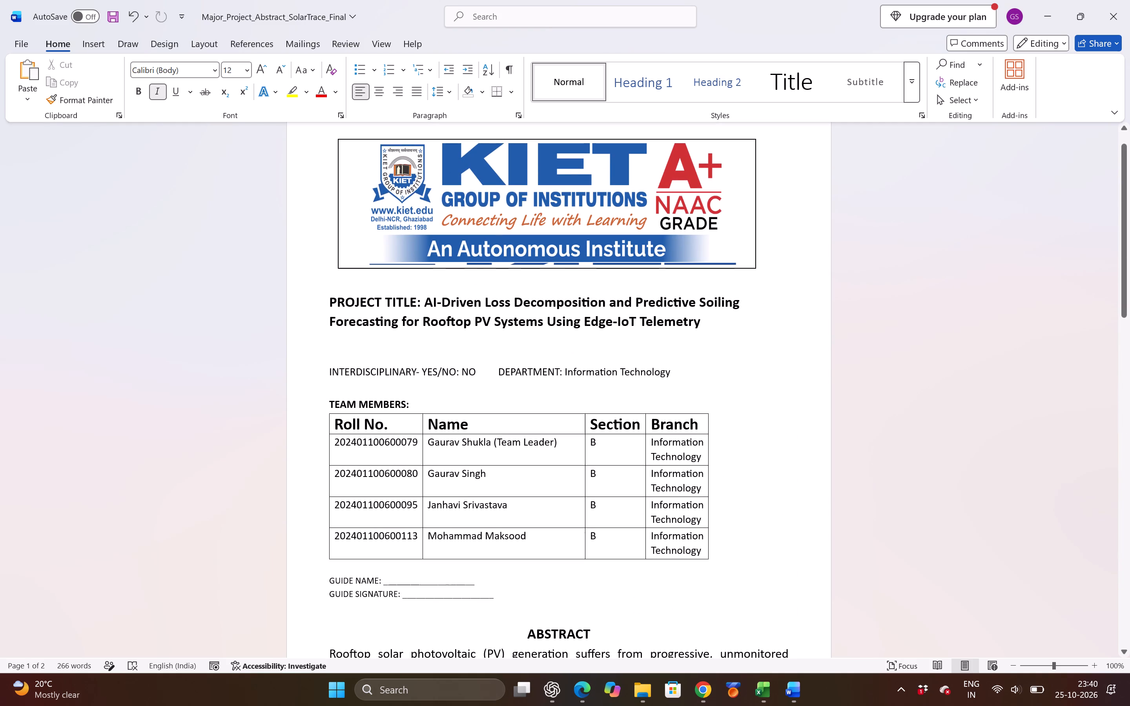
scroll(669, 508, "down", 1)
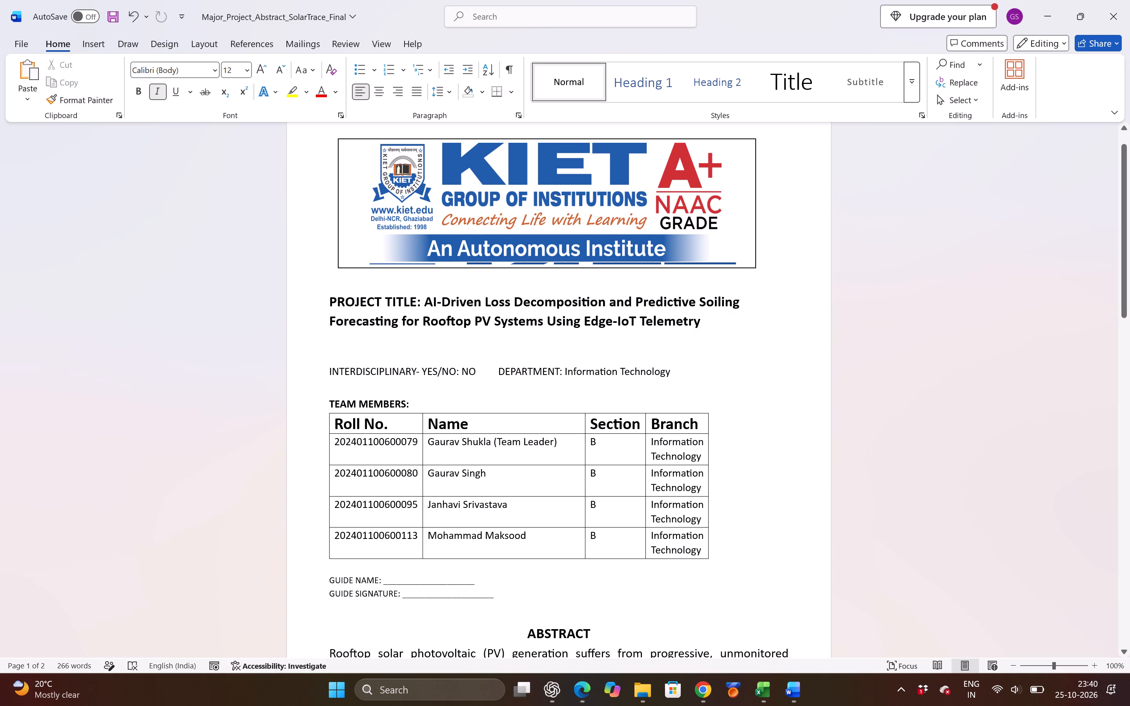
scroll(669, 508, "down", 2)
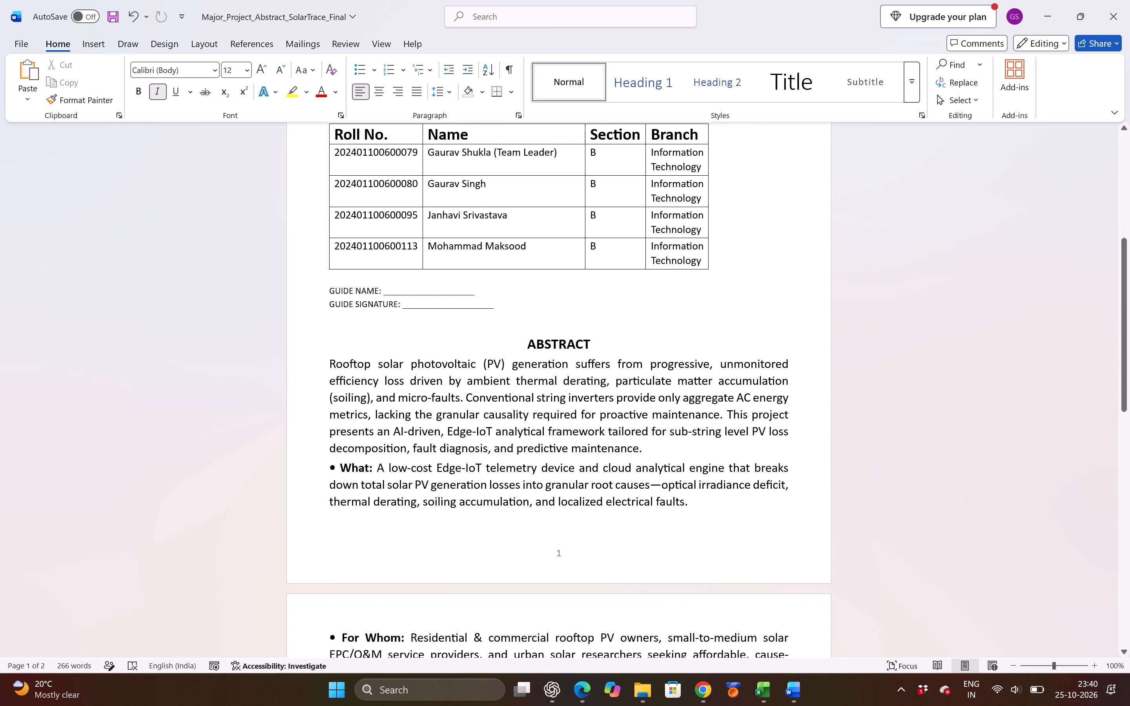
scroll(669, 508, "down", 1)
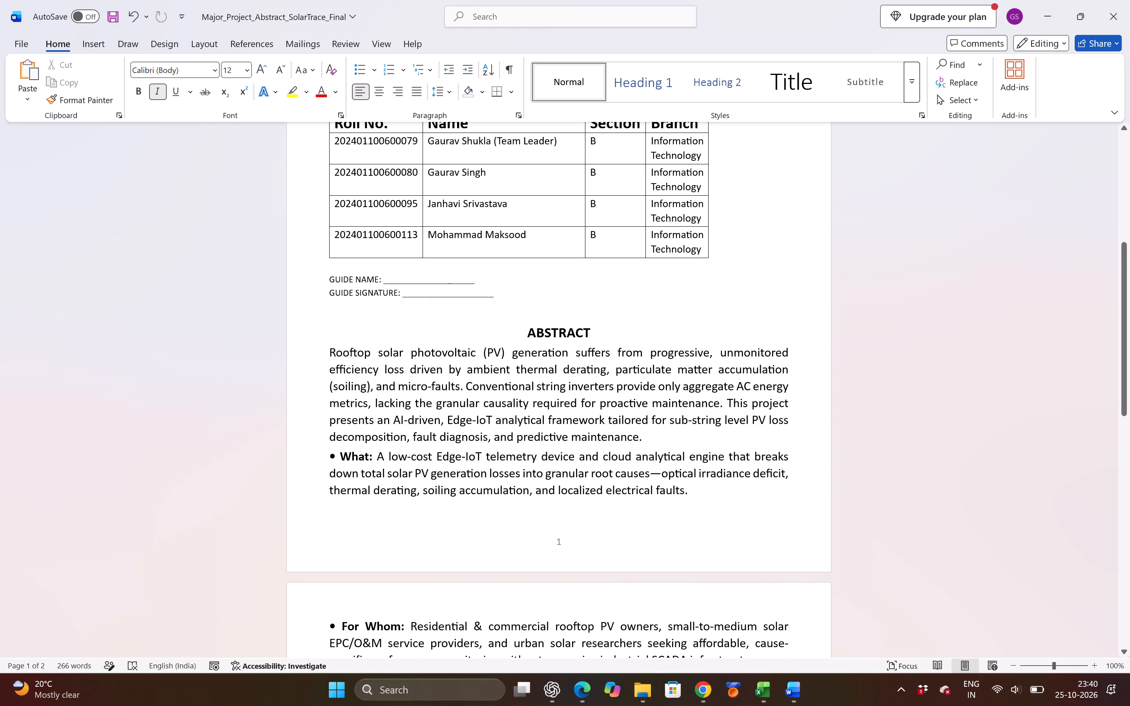
key("ctrl+p")
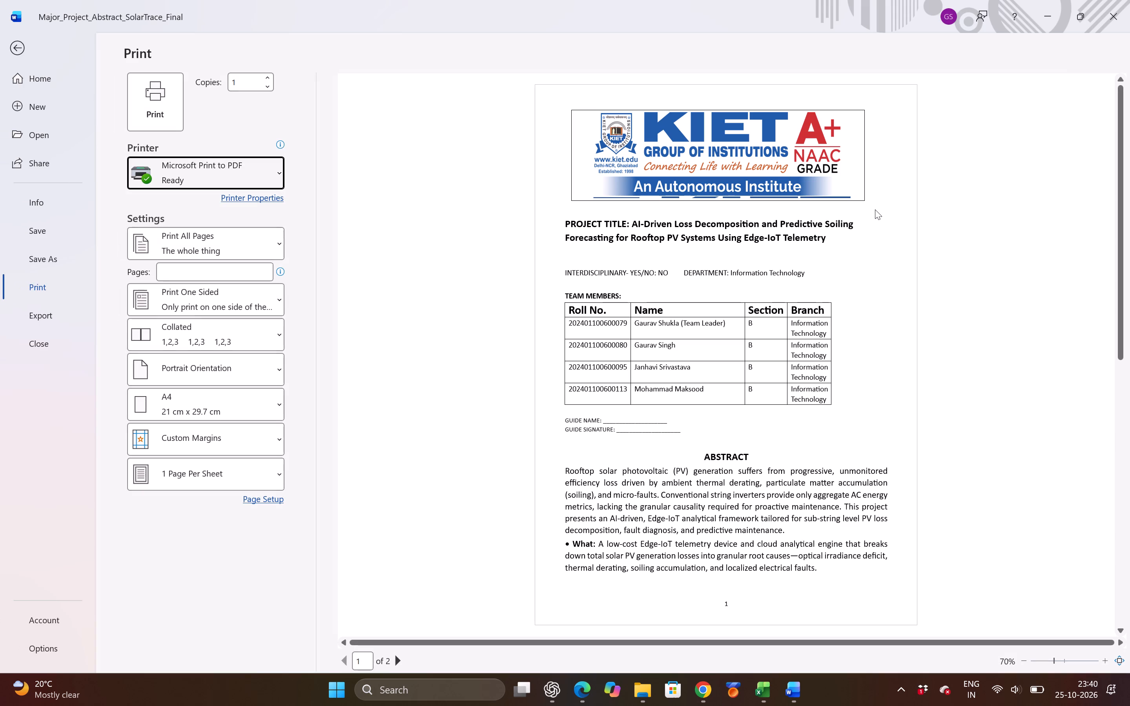
left_click(171, 112)
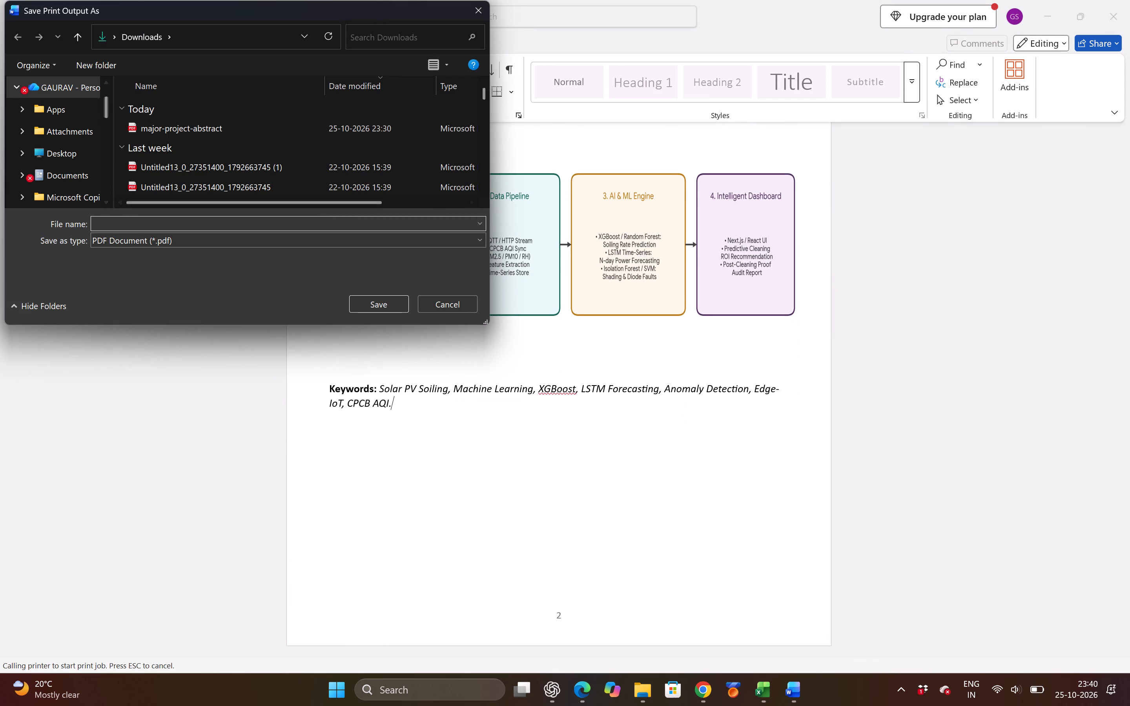
type("majo")
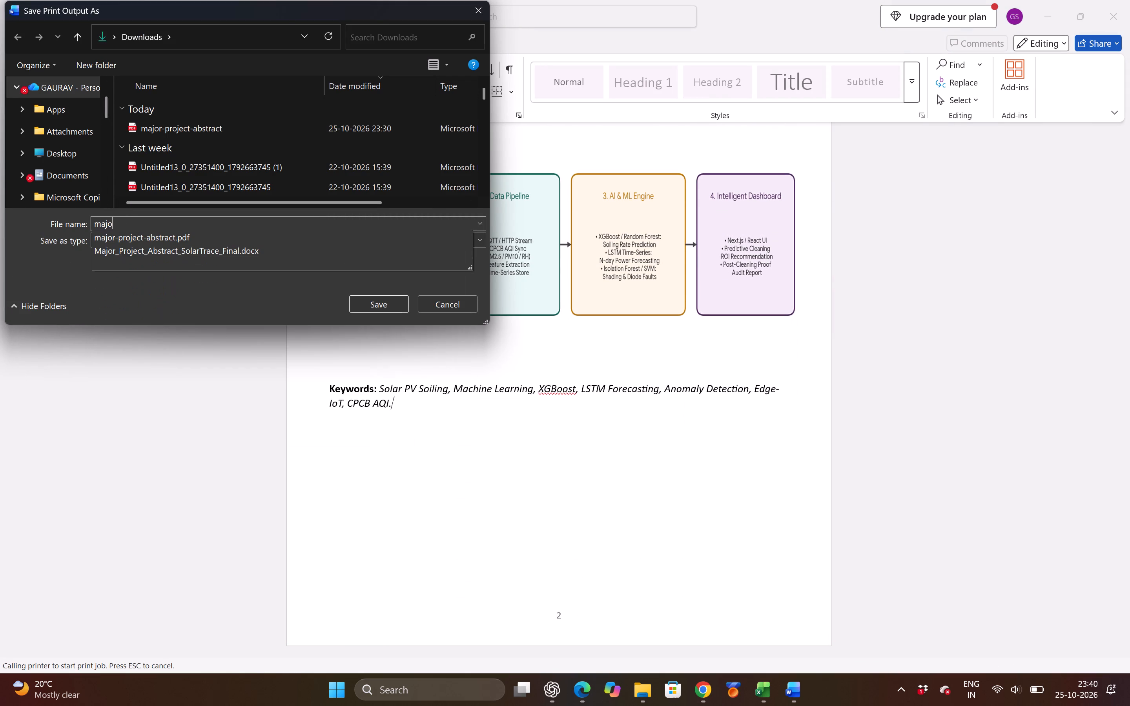
left_click(162, 242)
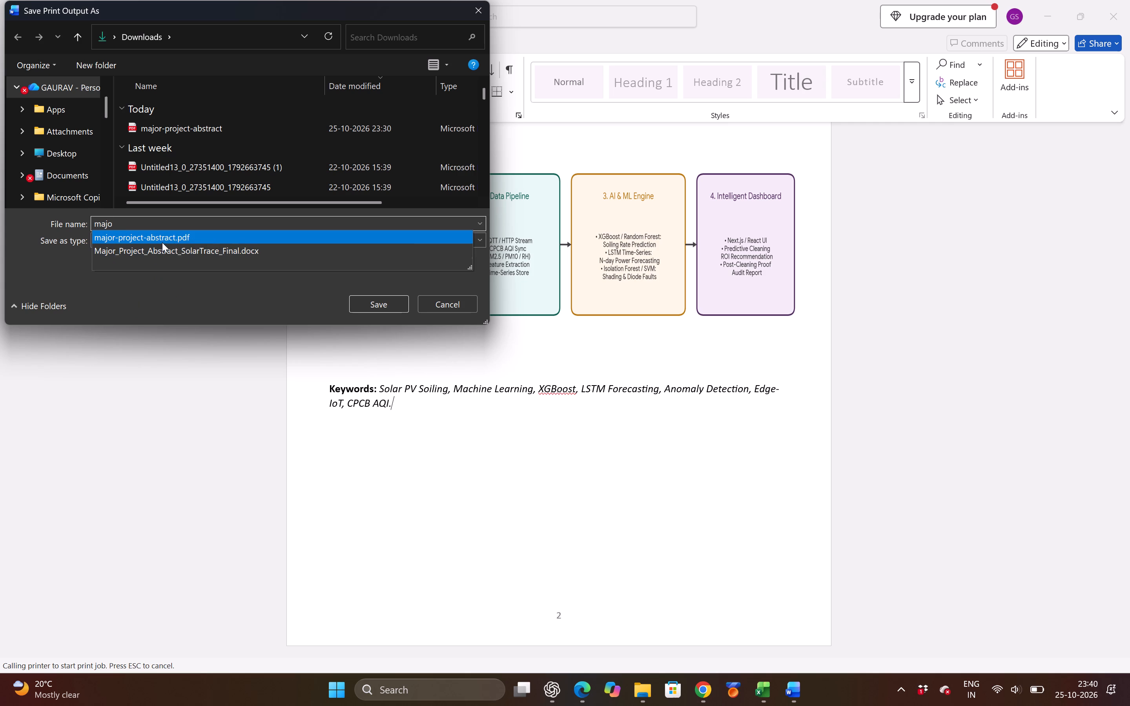
left_click(372, 304)
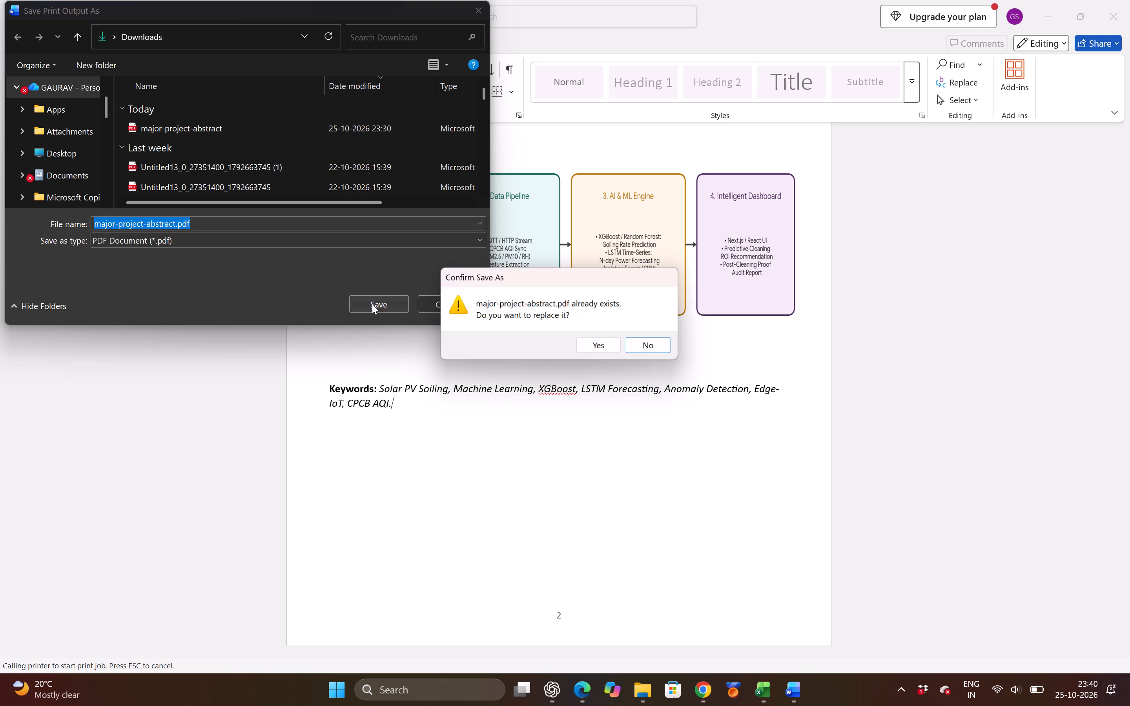
left_click(601, 350)
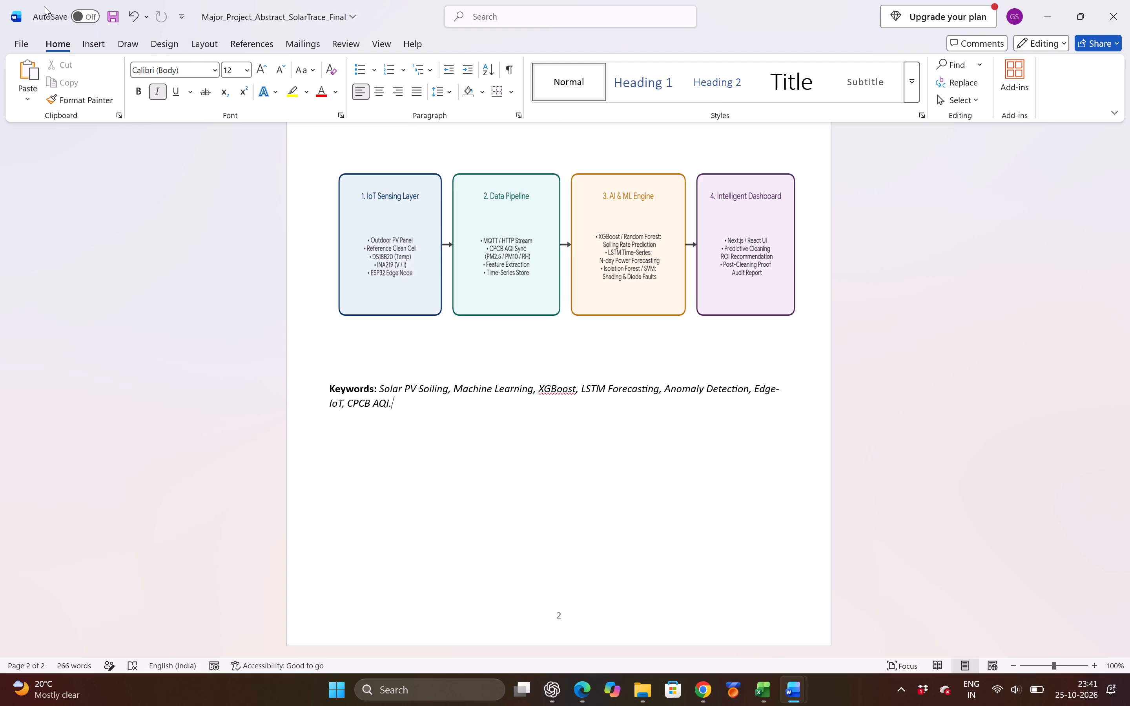
Save the document as a Word Document named Major_Project_Abstract_SolarTrace_Final in the Downloads folder.
left_click(22, 40)
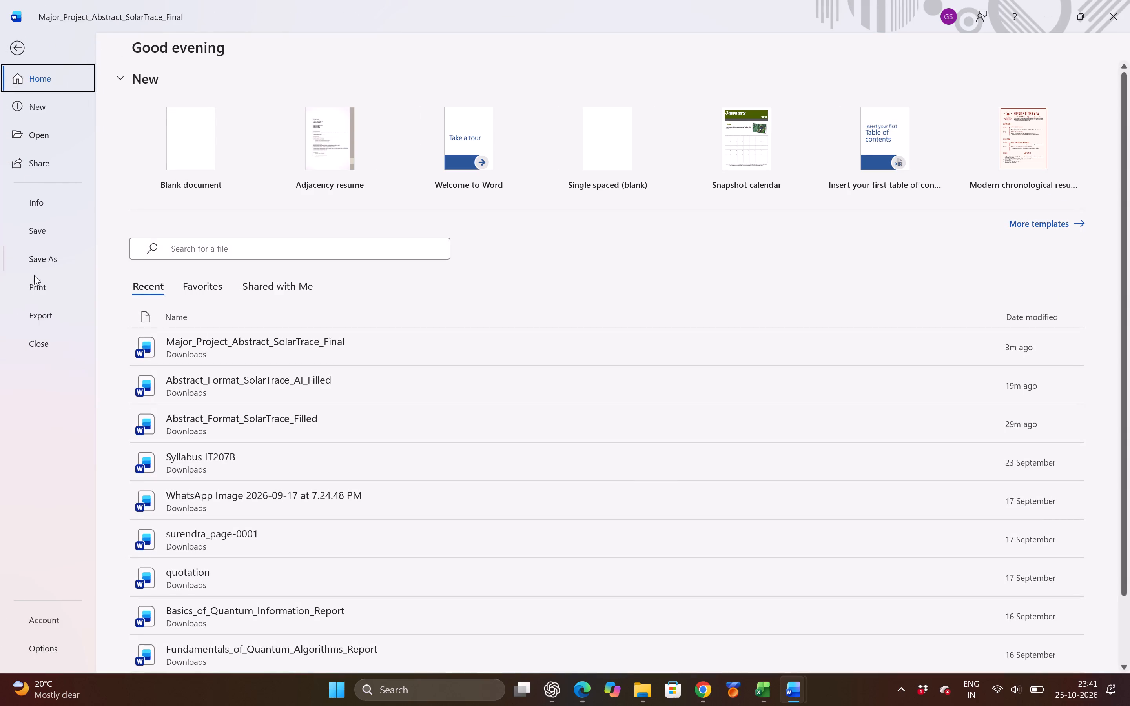
left_click(51, 261)
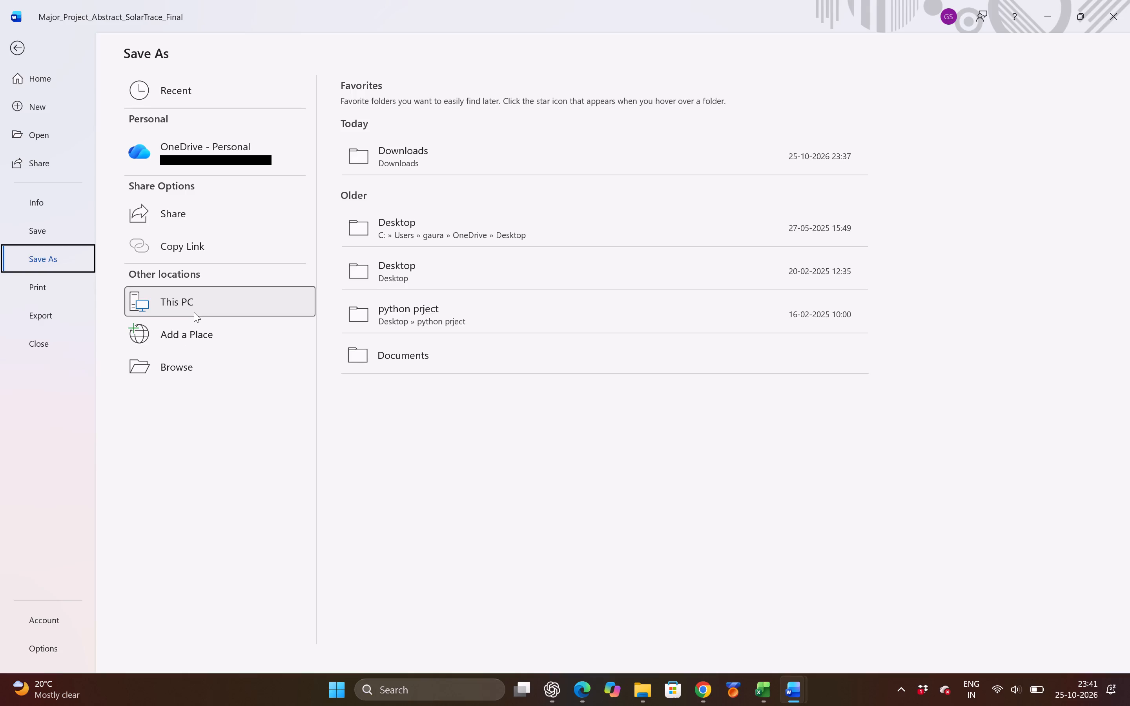
left_click(194, 311)
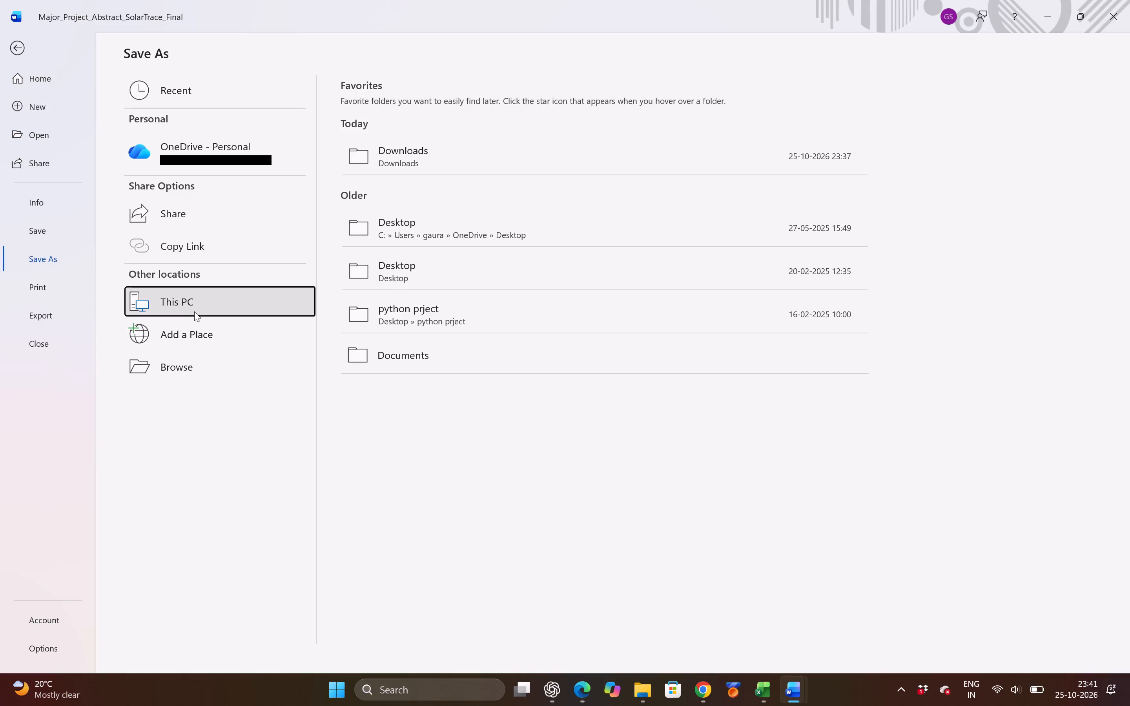
left_click(405, 356)
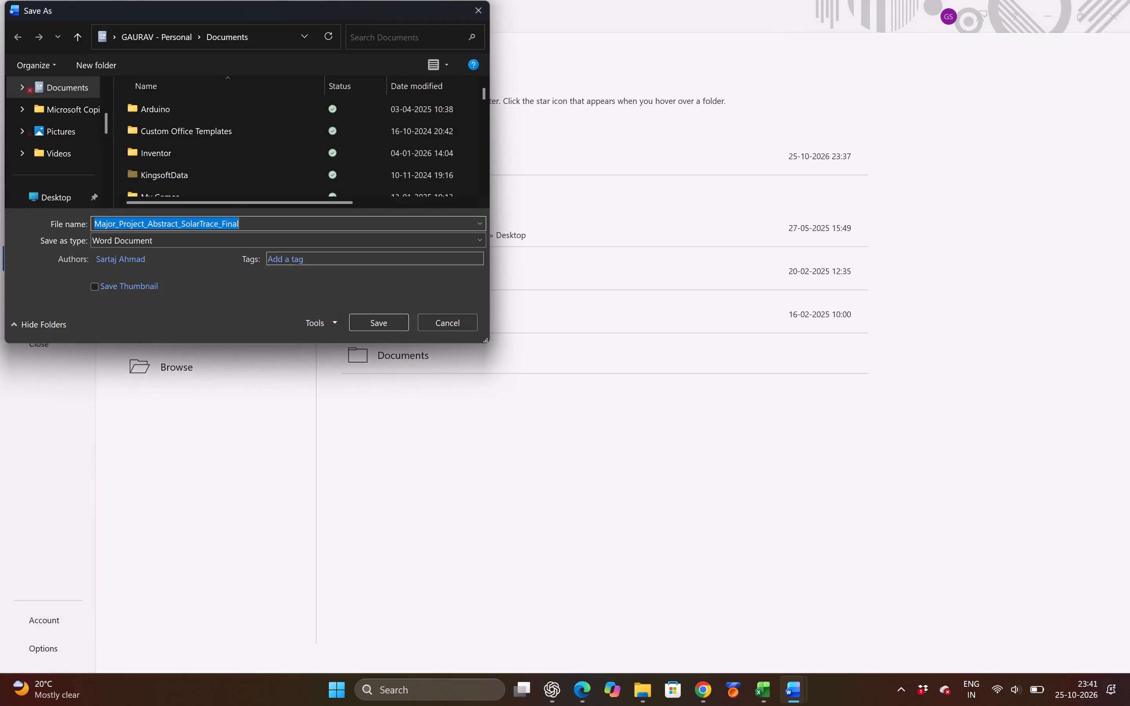
scroll(64, 169, "down", 1)
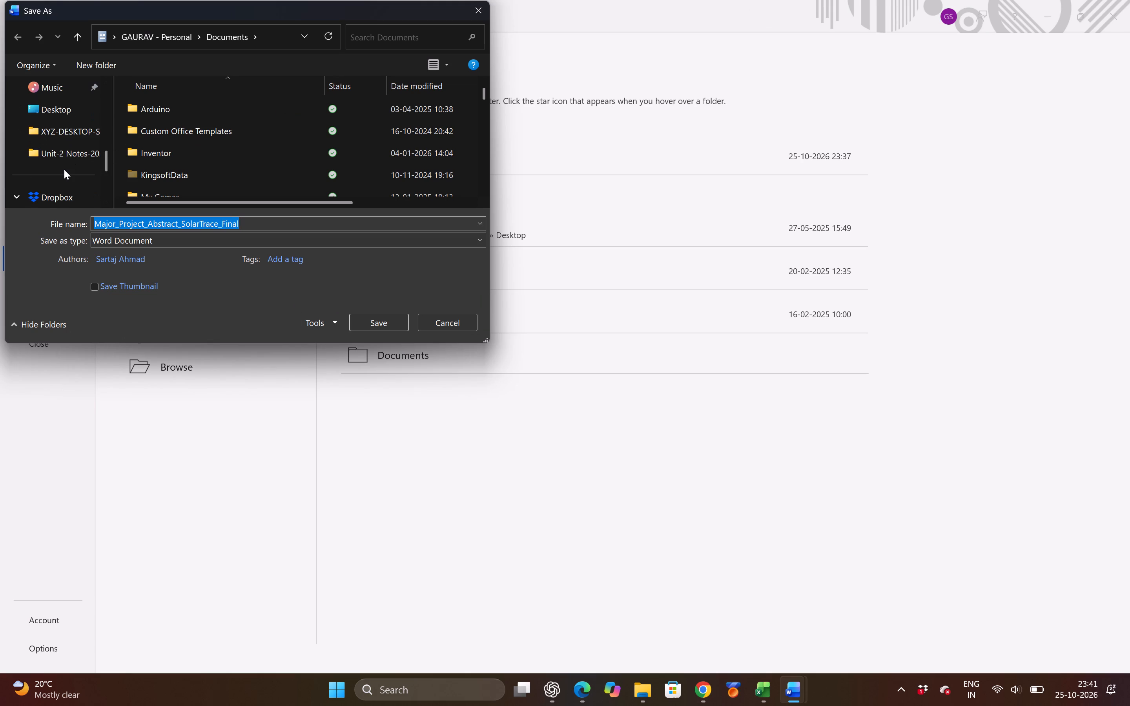
scroll(64, 169, "up", 1)
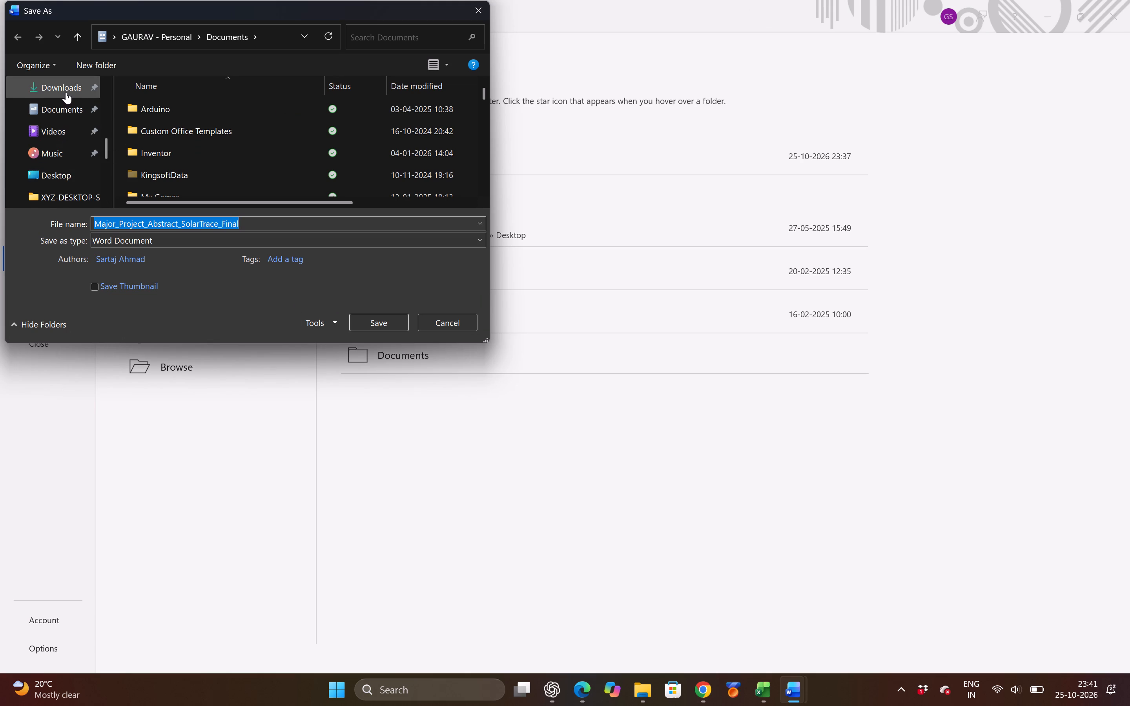
left_click(66, 92)
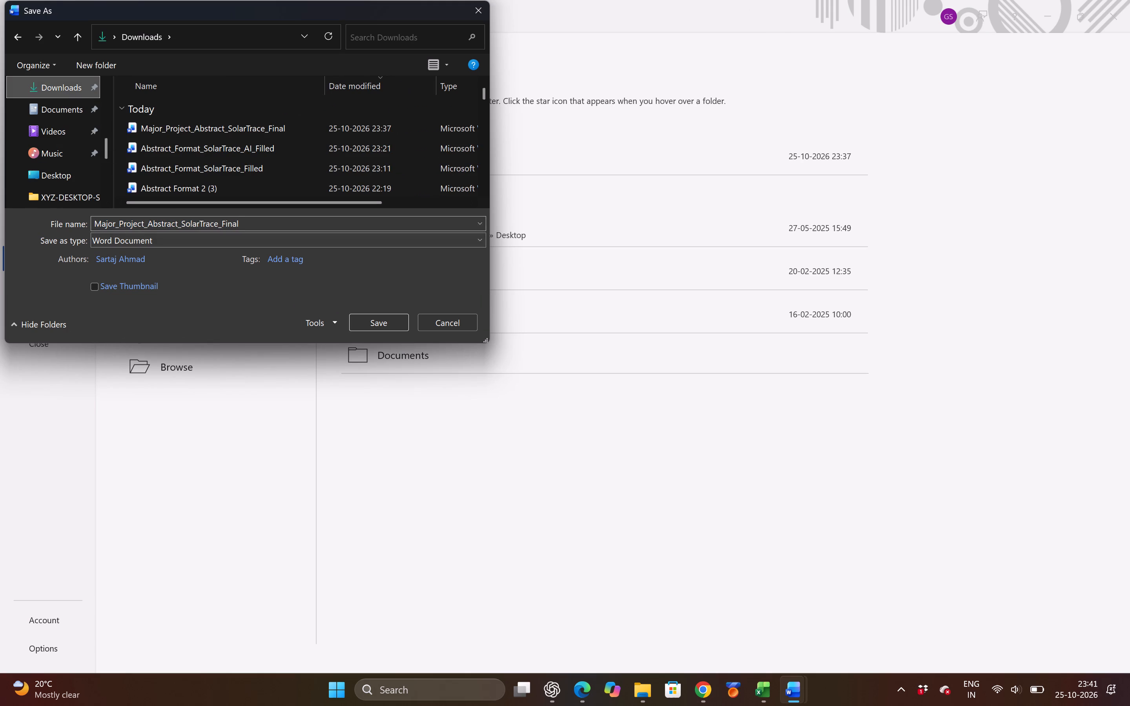
left_click(264, 222)
left_click(365, 322)
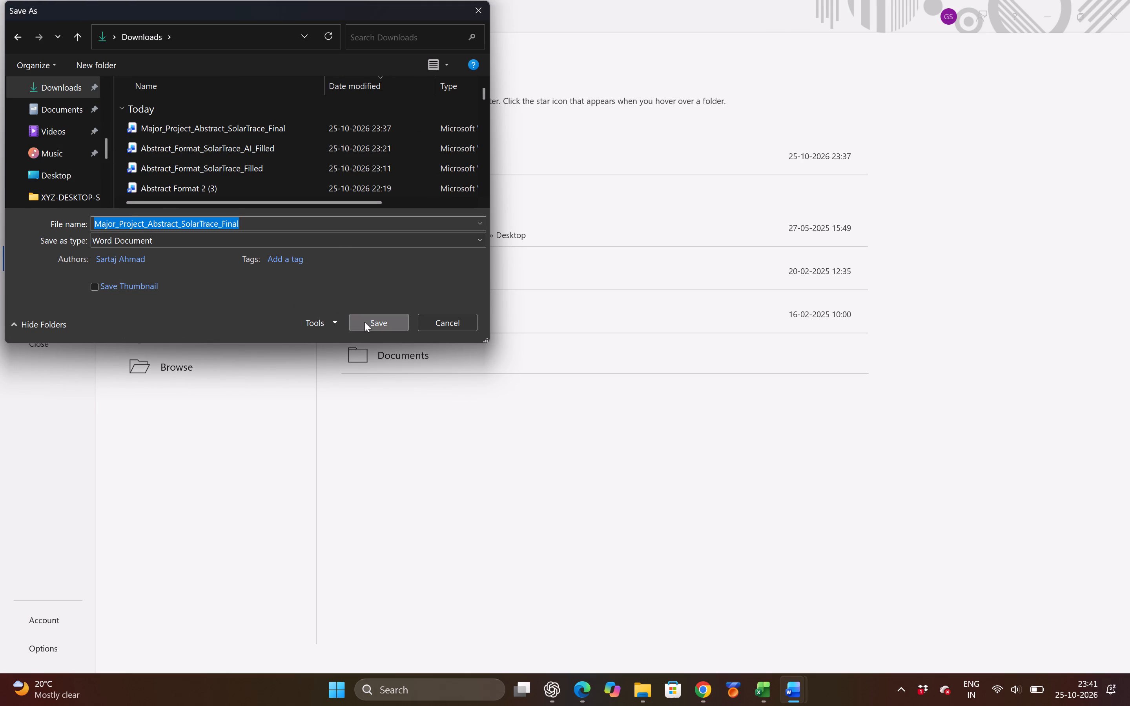